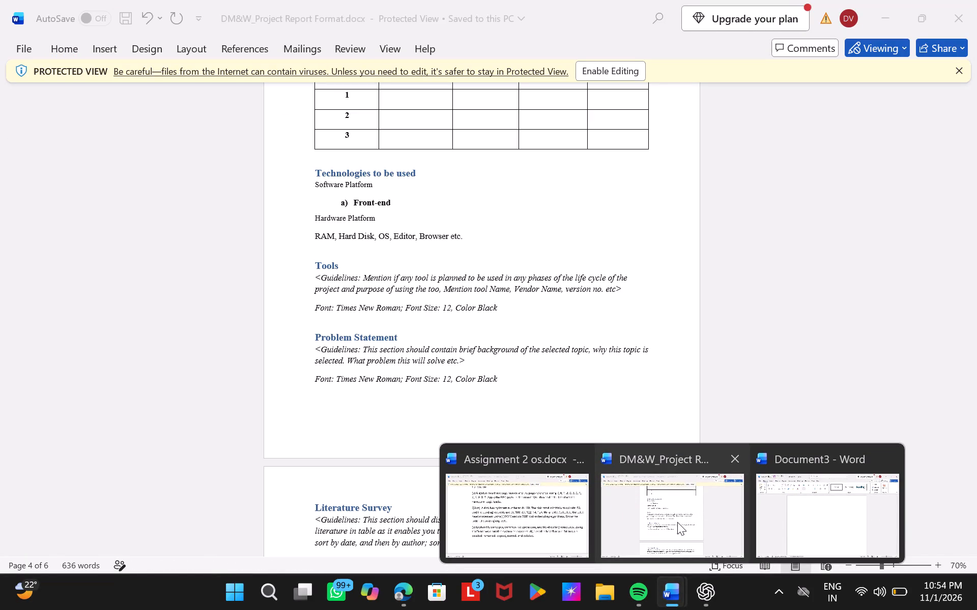
Bring up the DM&W_Project Report Format document and enable editing on it.
left_click(677, 522)
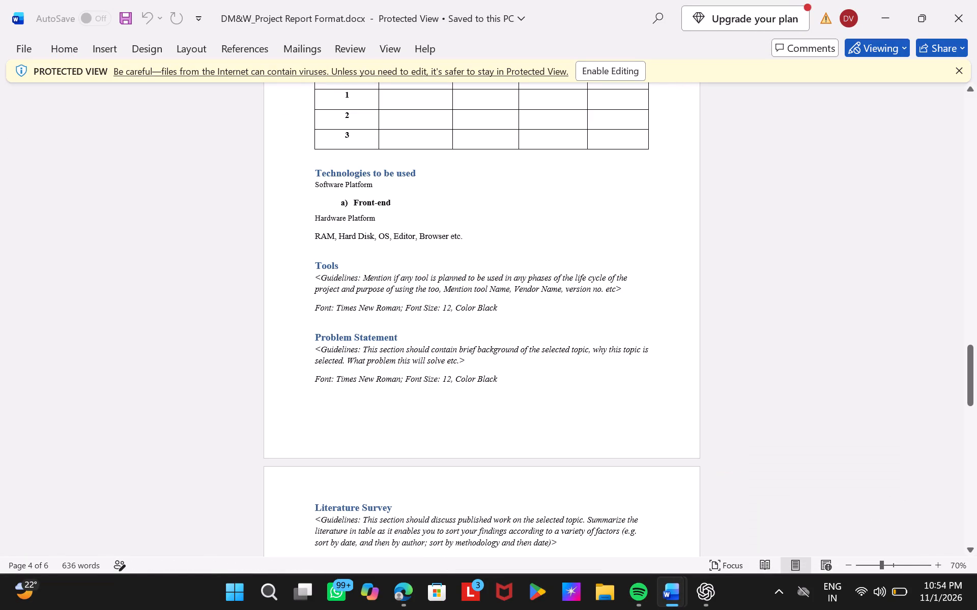
scroll(647, 302, "up", 10)
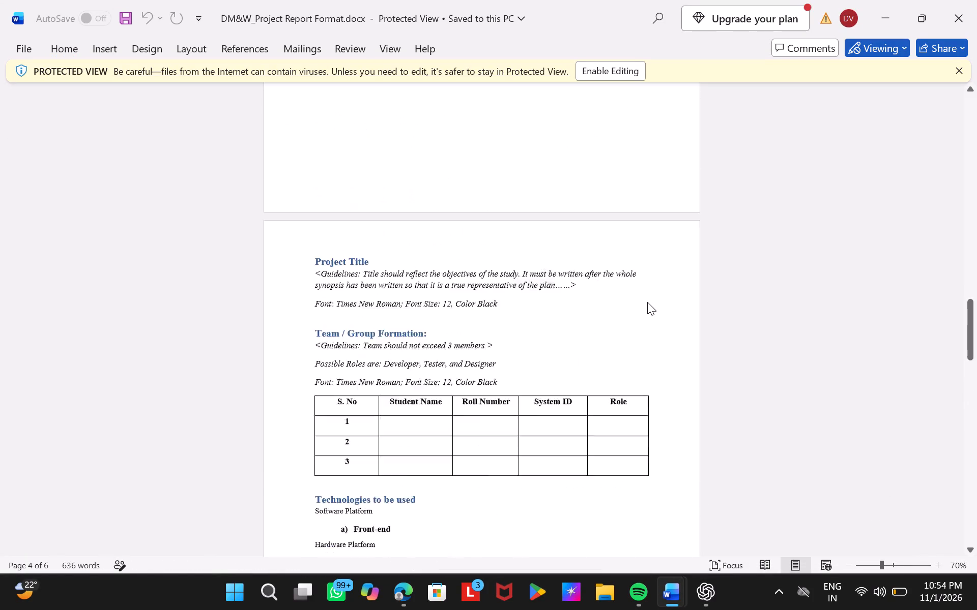
scroll(647, 302, "up", 20)
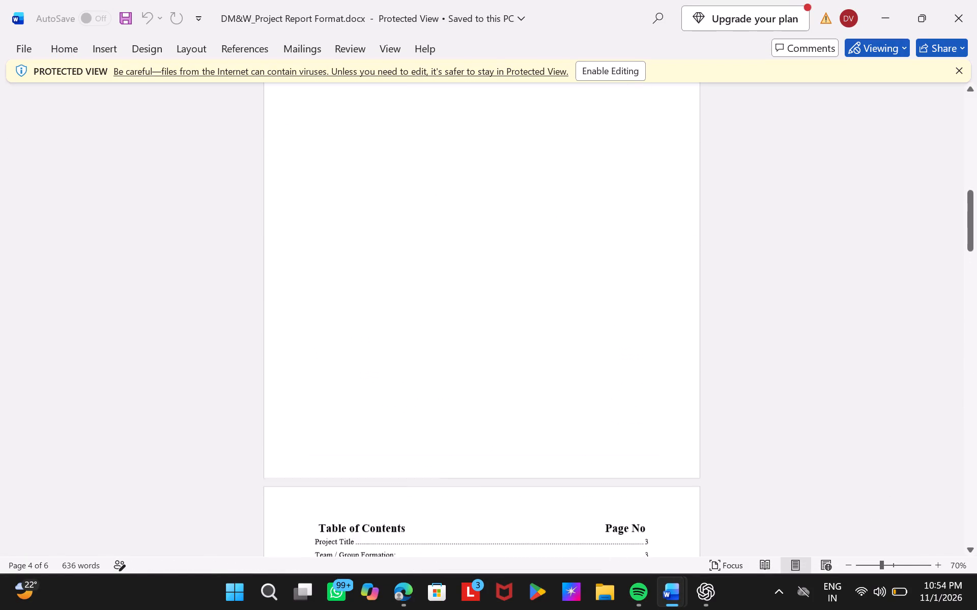
scroll(647, 302, "up", 13)
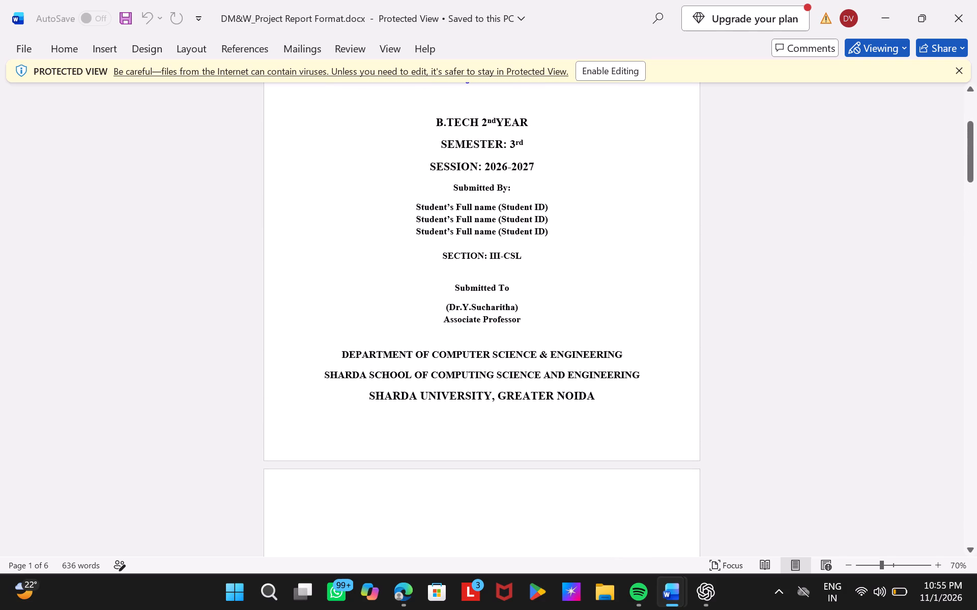
left_click(592, 74)
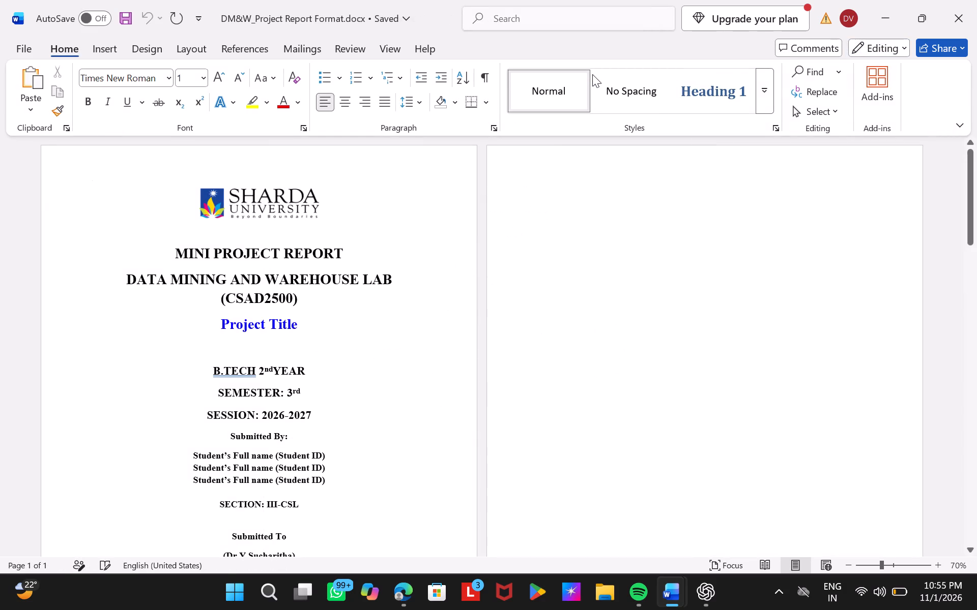
Look over the report template's cover page, table of contents and opening project sections.
scroll(403, 349, "down", 7)
scroll(403, 349, "up", 1)
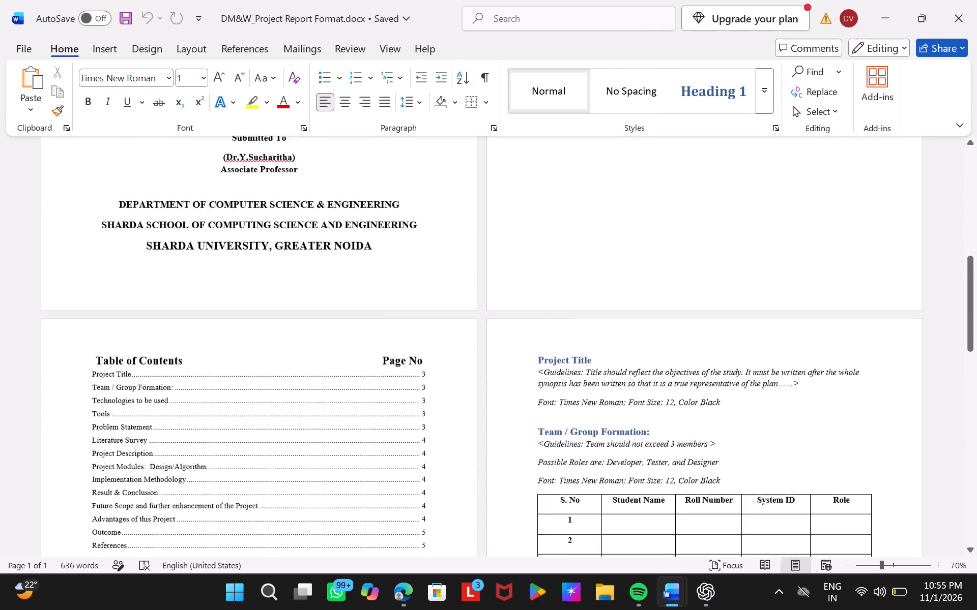
scroll(403, 349, "up", 7)
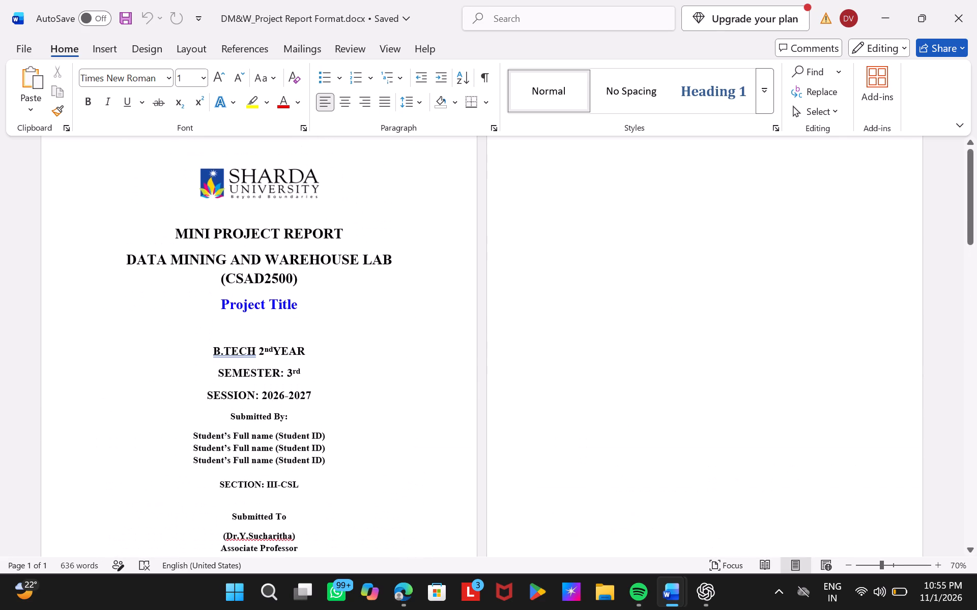
scroll(403, 349, "up", 4)
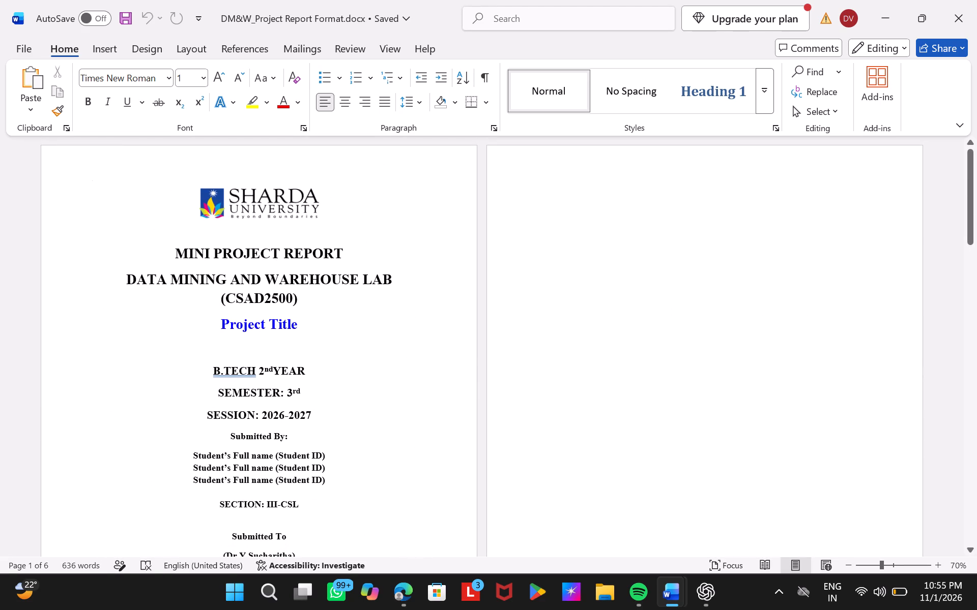
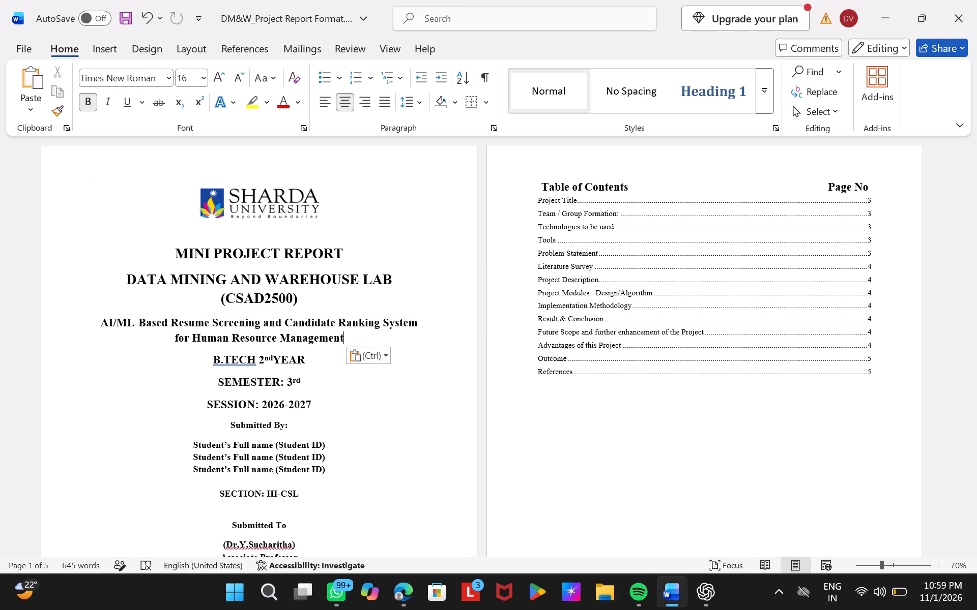
Delete the three "Student's Full name (Student ID)" placeholder lines under Submitted By on the cover page.
scroll(301, 326, "down", 2)
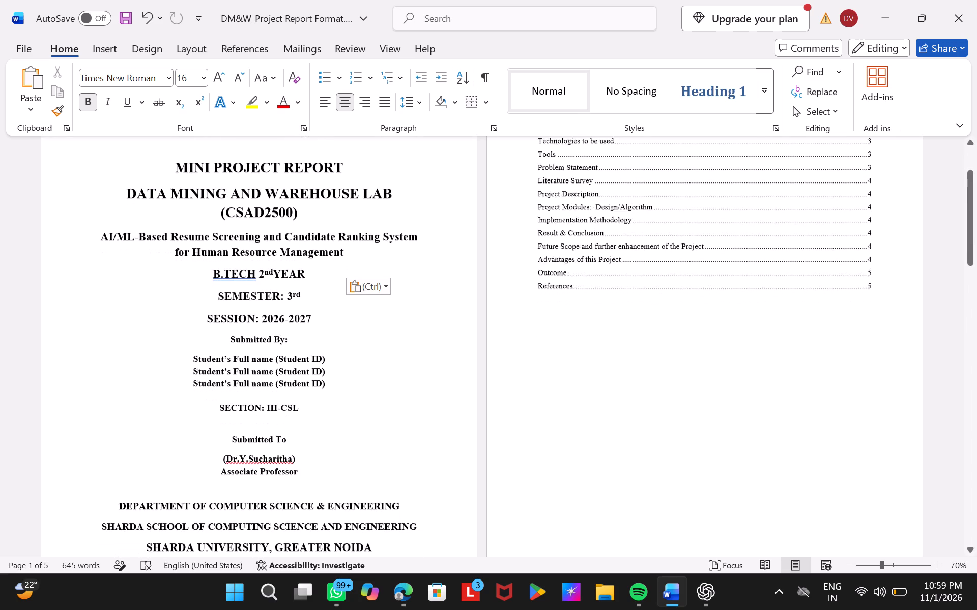
scroll(301, 326, "down", 1)
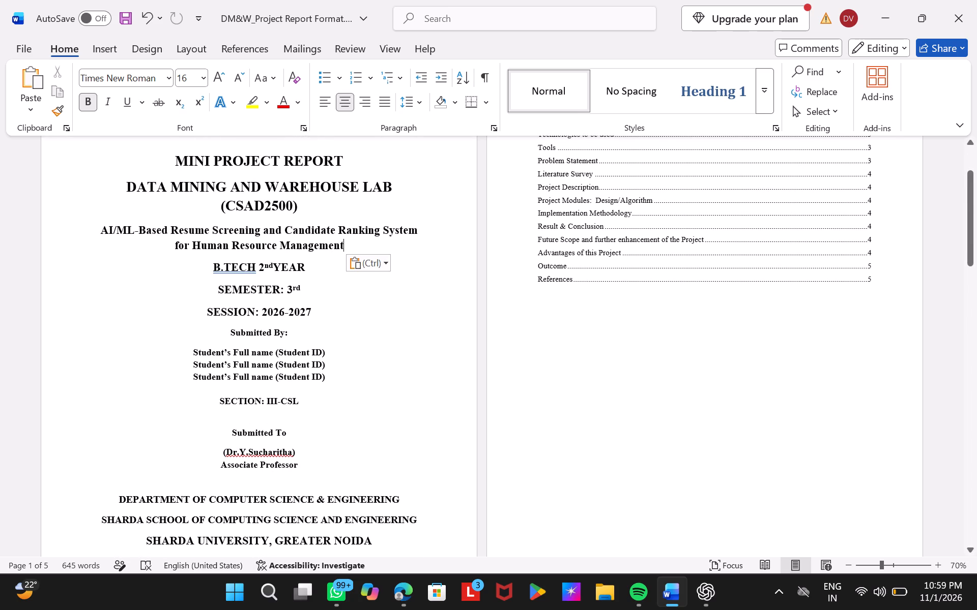
left_click_drag(190, 352, 319, 378)
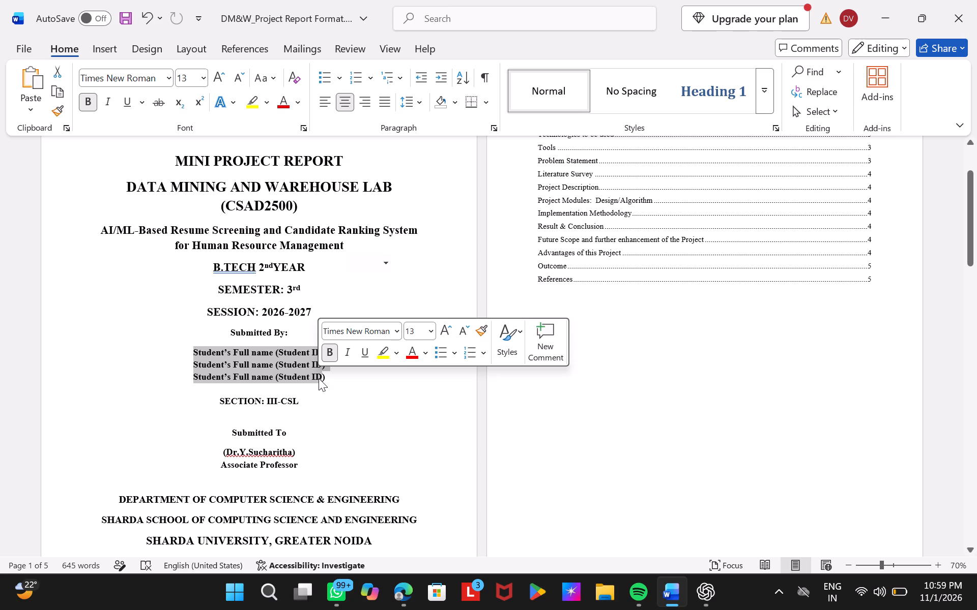
key("BackSpace")
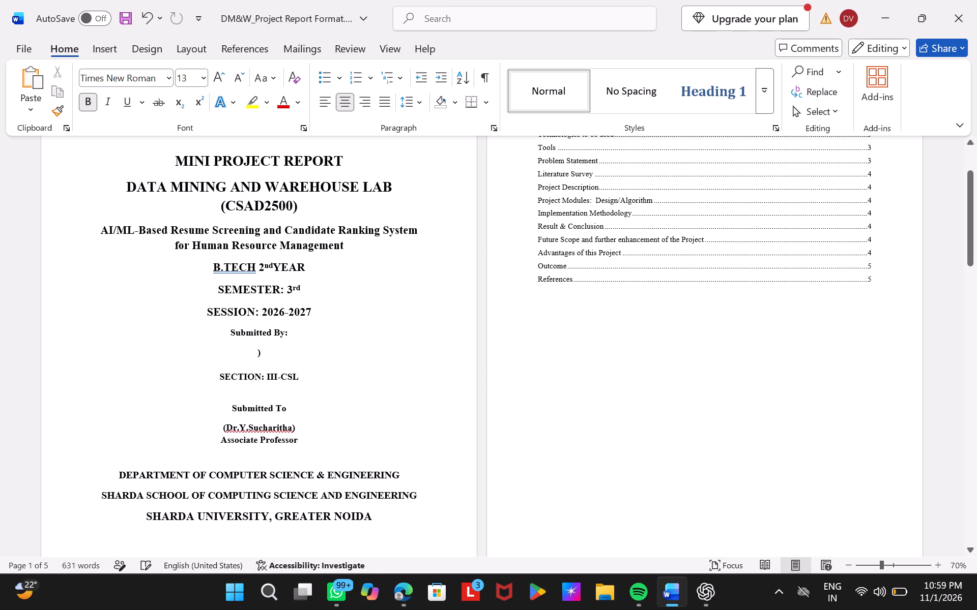
key("Right")
key("BackSpace")
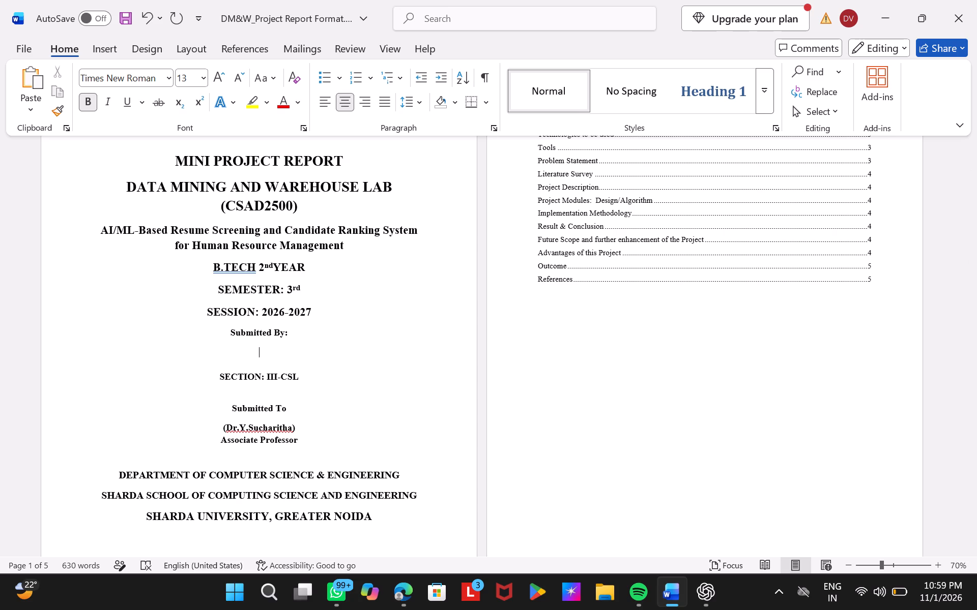
Enter the first student's name on the empty line under Submitted By.
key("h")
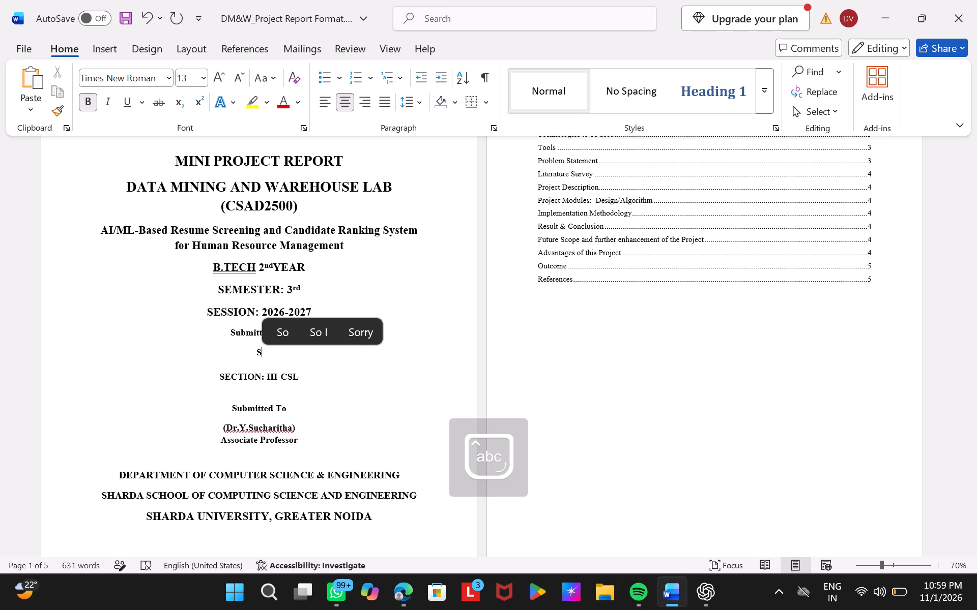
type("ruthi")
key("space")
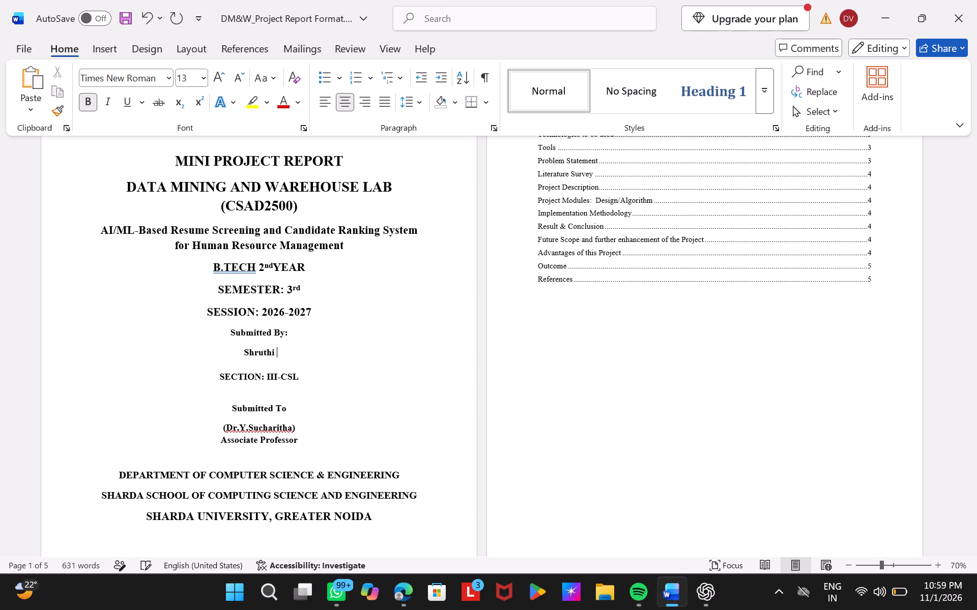
Complete the first student's entry under Submitted By with the surname, followed by 2025 in parentheses.
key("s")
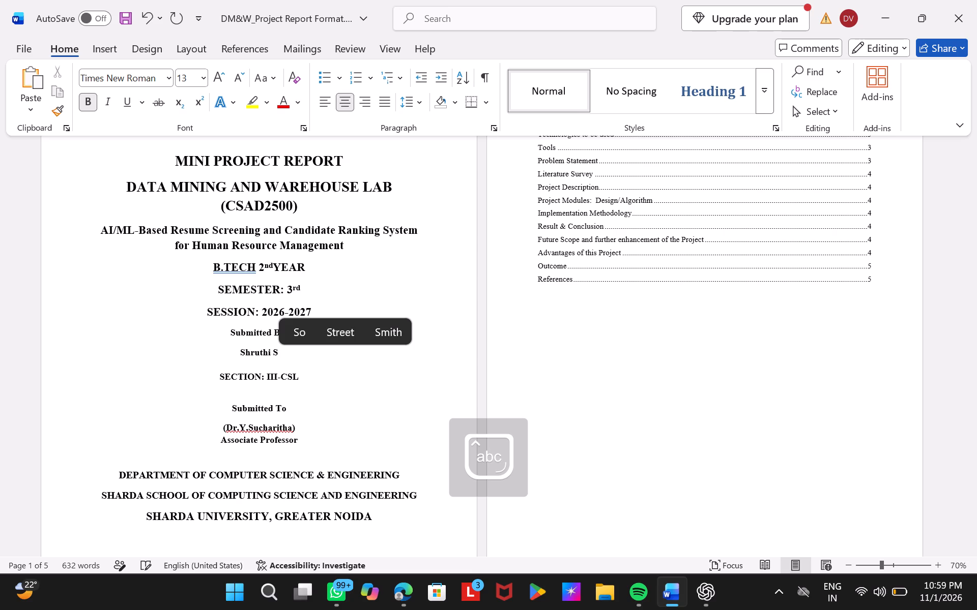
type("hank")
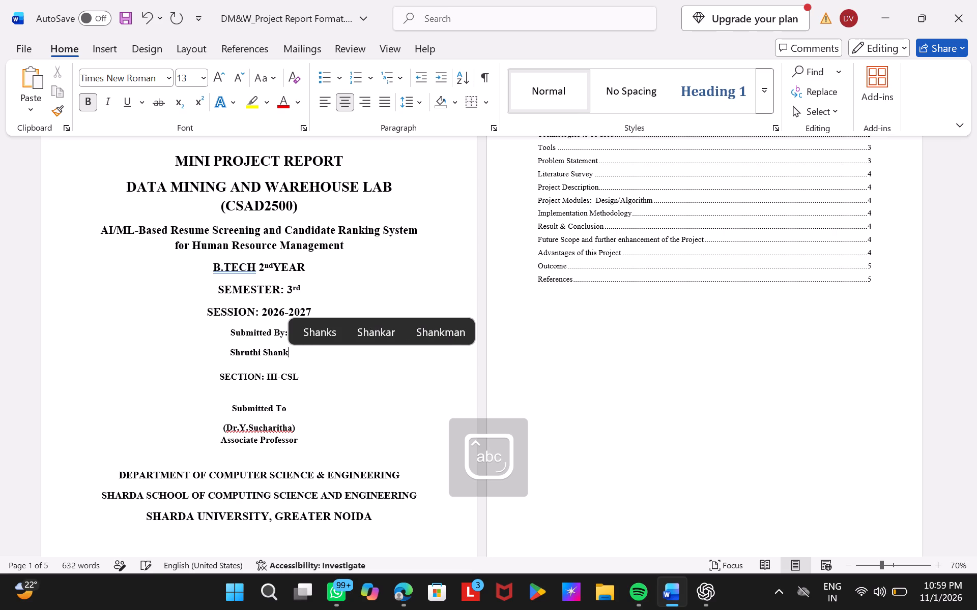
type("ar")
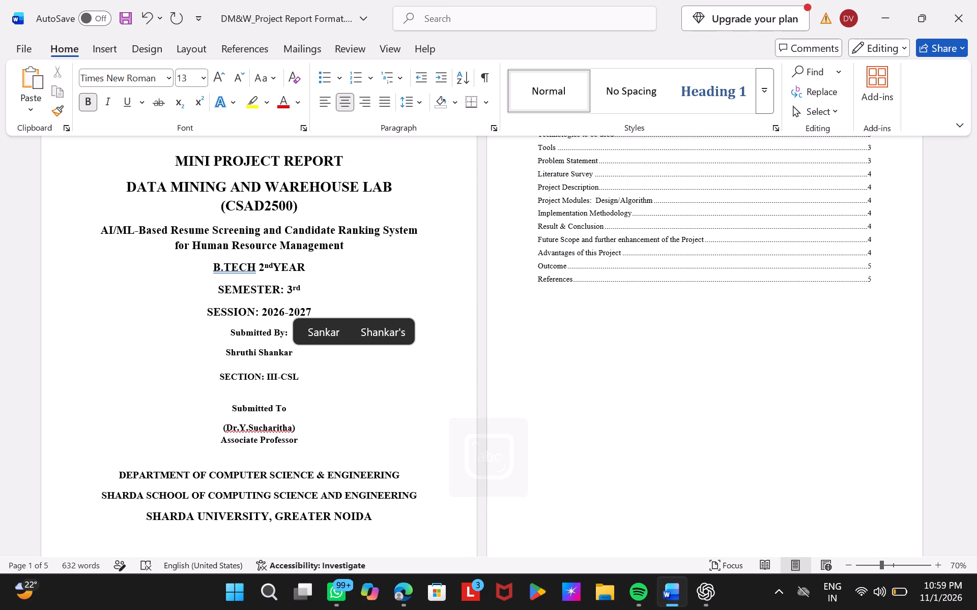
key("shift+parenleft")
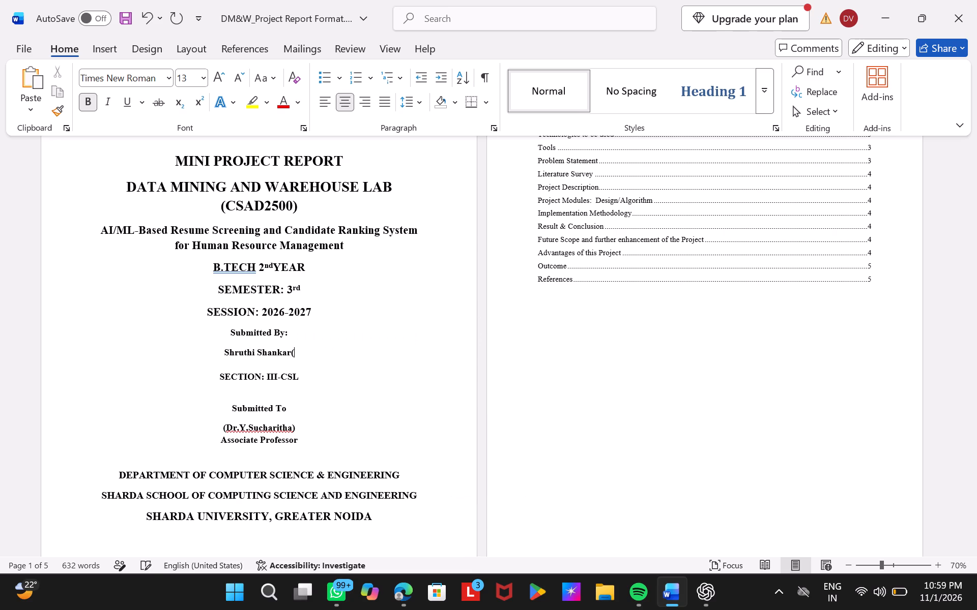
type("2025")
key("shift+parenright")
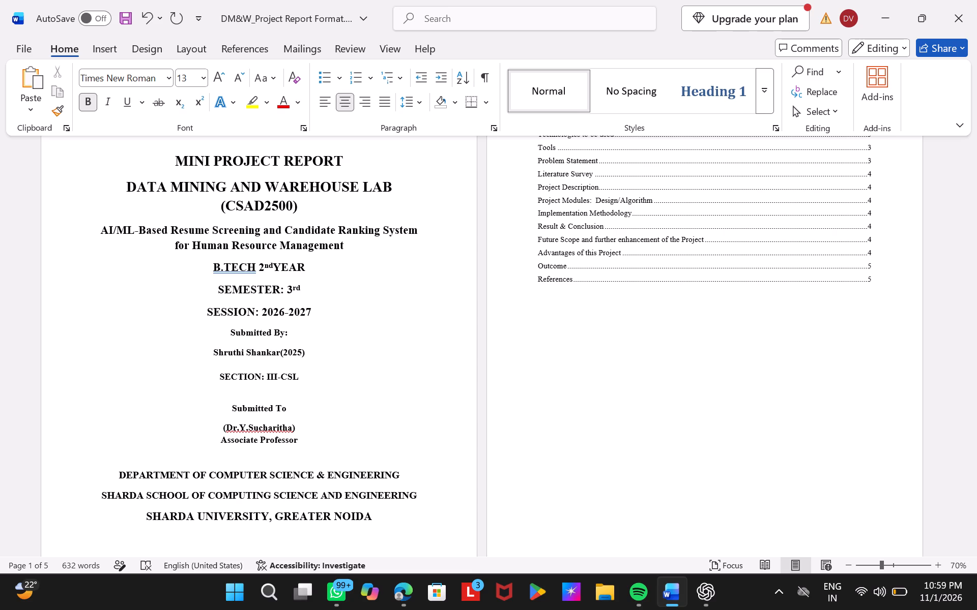
Add the second student's initial and name on the line below the first, followed by the student ID in parentheses.
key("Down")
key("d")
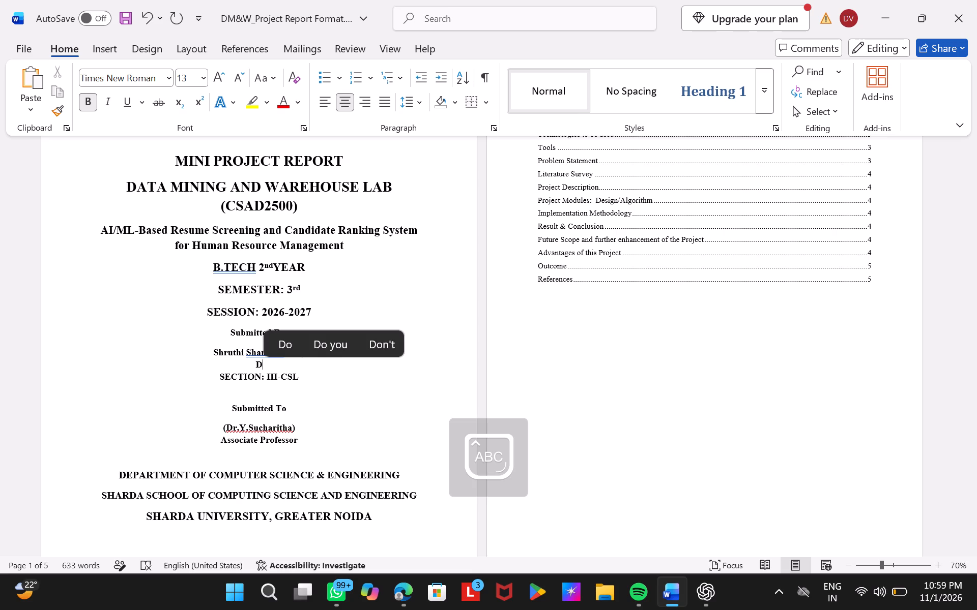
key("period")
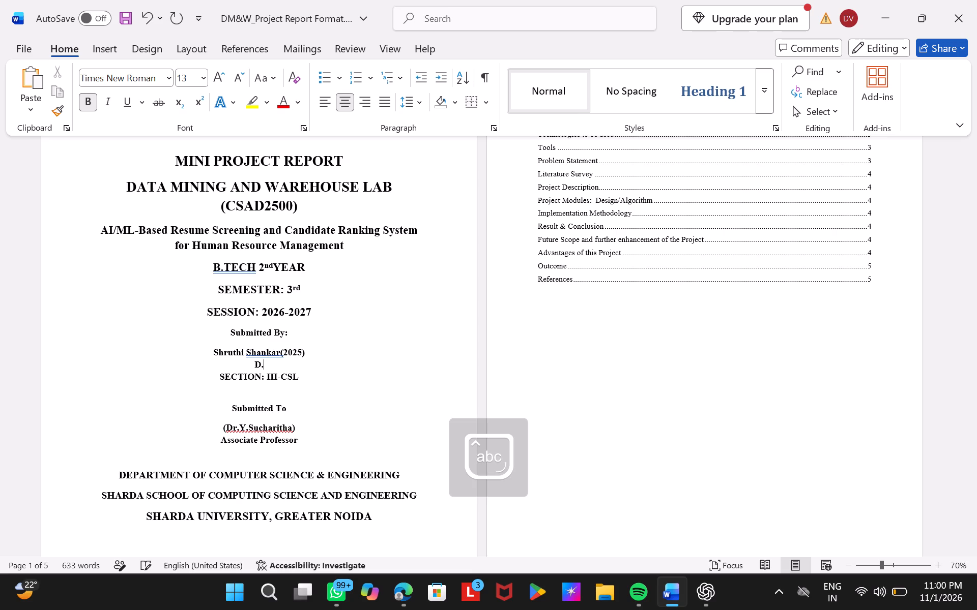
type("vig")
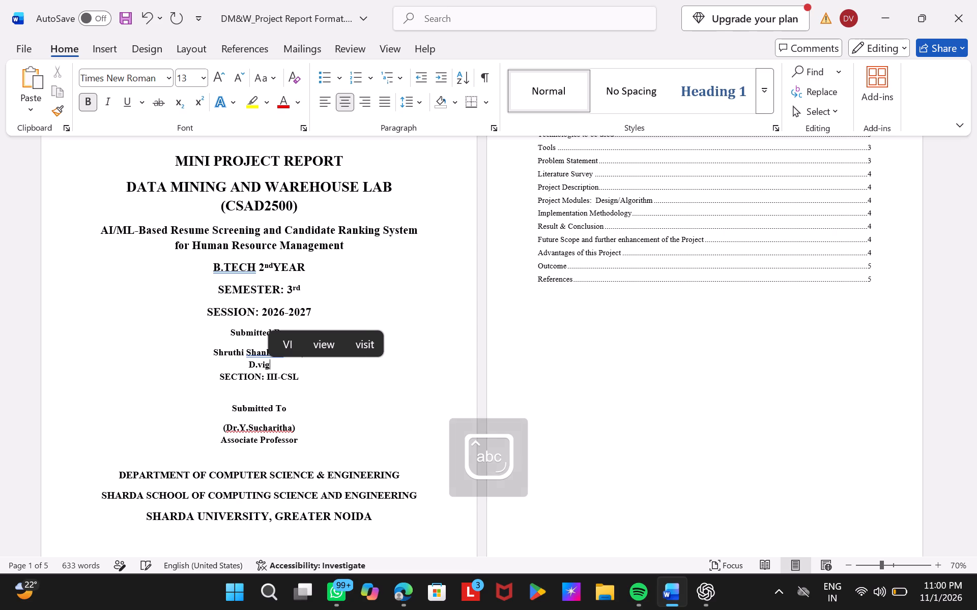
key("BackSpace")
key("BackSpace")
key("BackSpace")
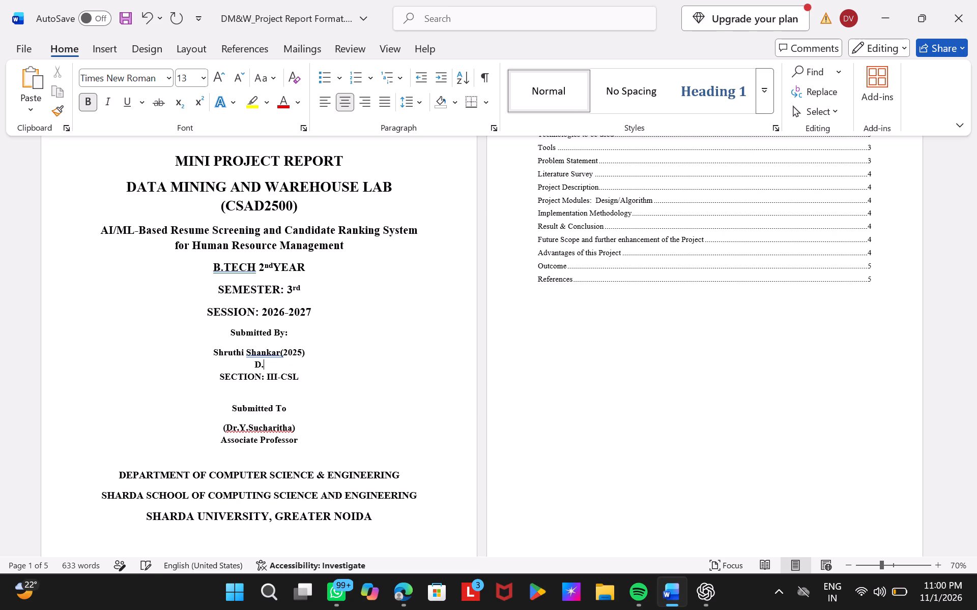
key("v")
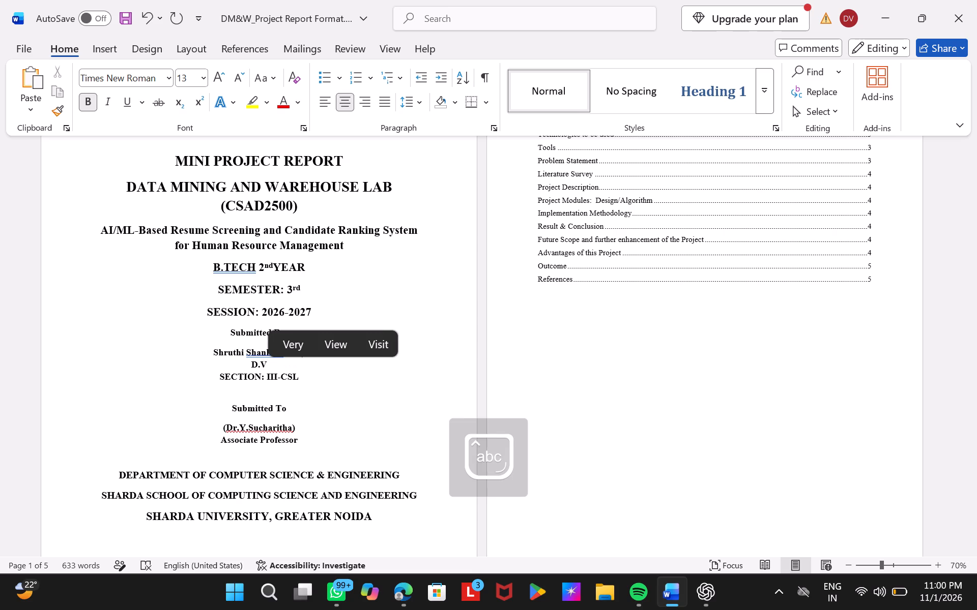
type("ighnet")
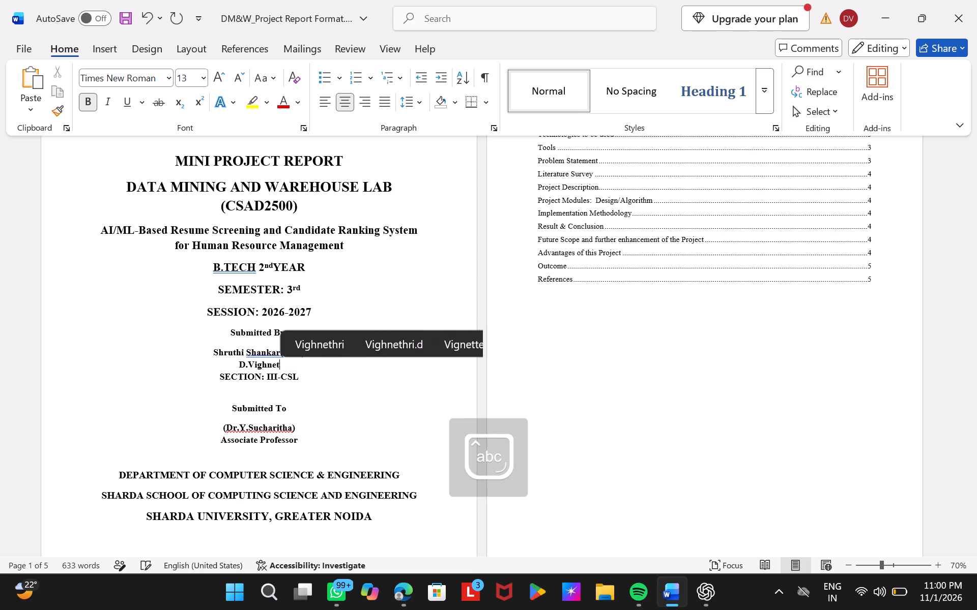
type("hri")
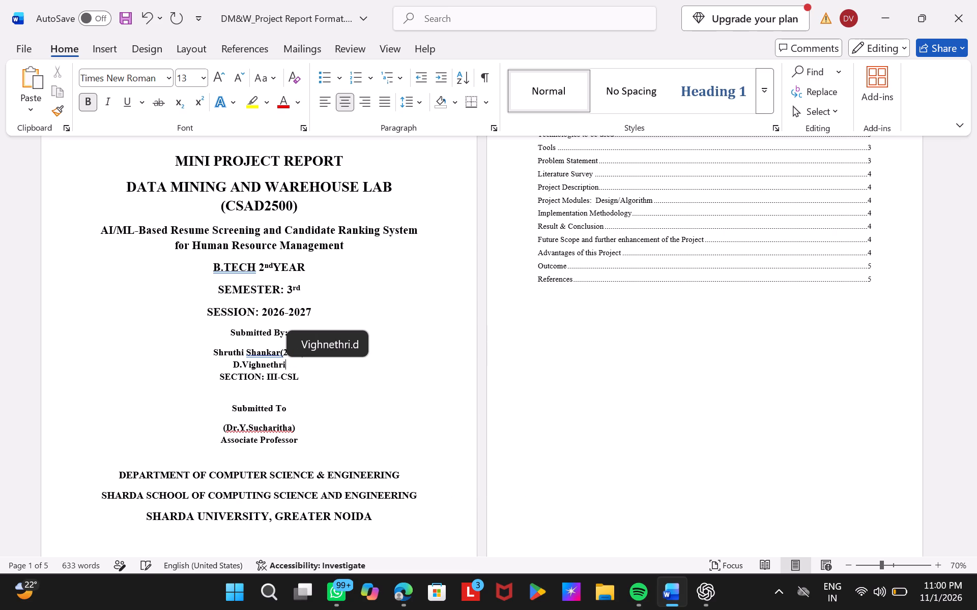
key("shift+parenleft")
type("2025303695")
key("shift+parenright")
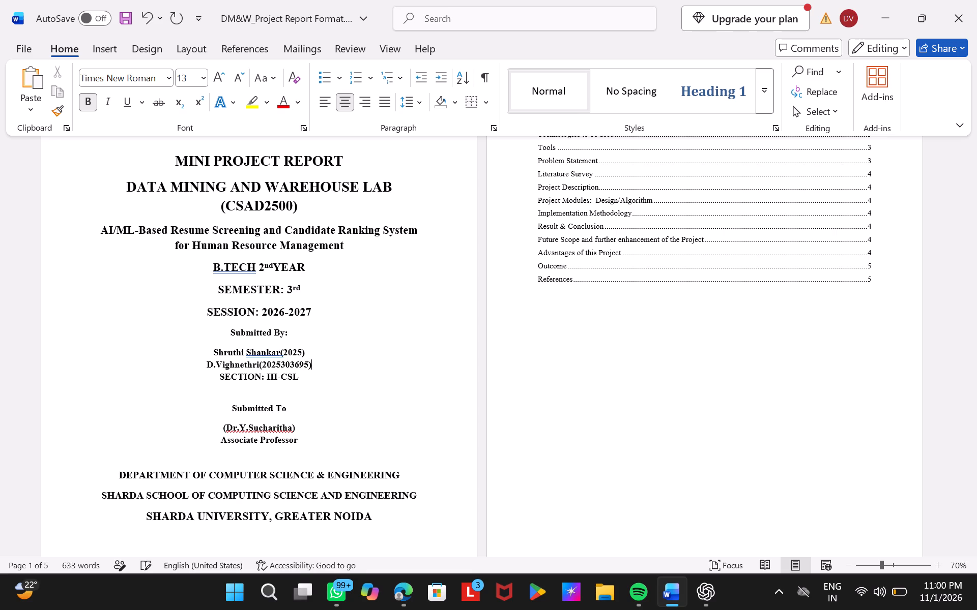
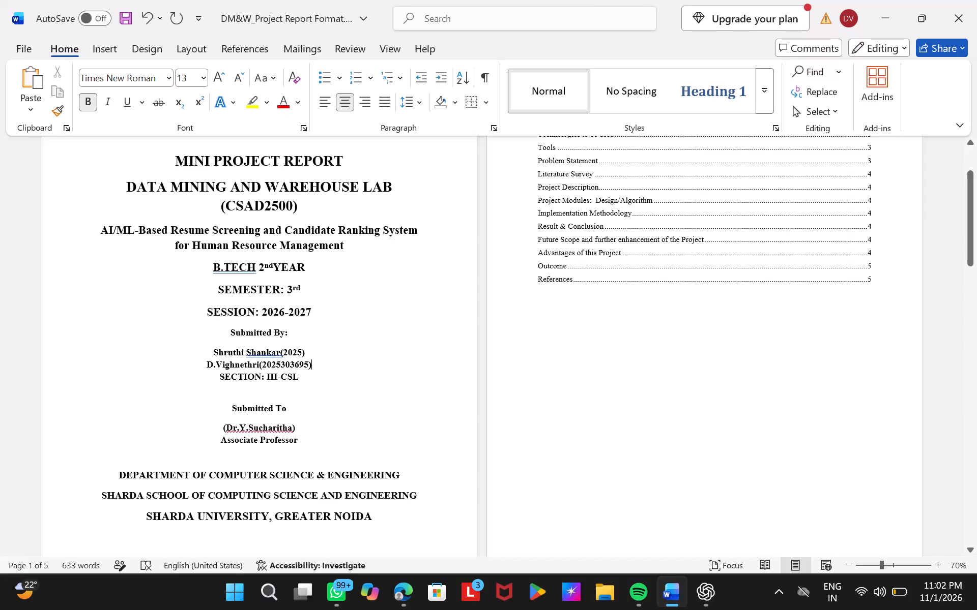
Complete the first student's ID in the parentheses after the name under Submitted By.
left_click(301, 352)
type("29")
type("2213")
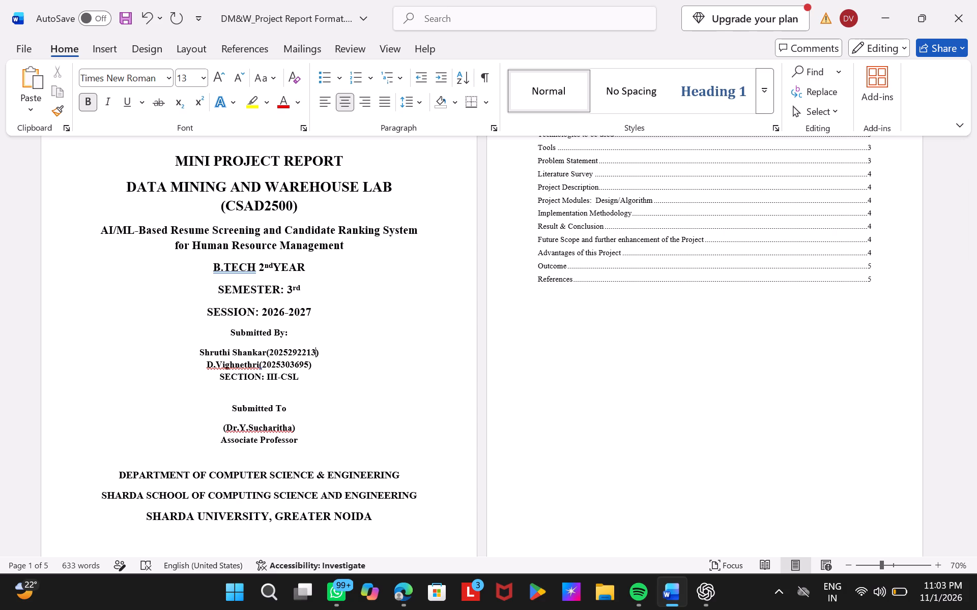
Look over the cover page from the submission details to the department and university lines.
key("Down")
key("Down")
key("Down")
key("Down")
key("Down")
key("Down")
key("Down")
scroll(338, 369, "up", 4)
scroll(338, 369, "down", 4)
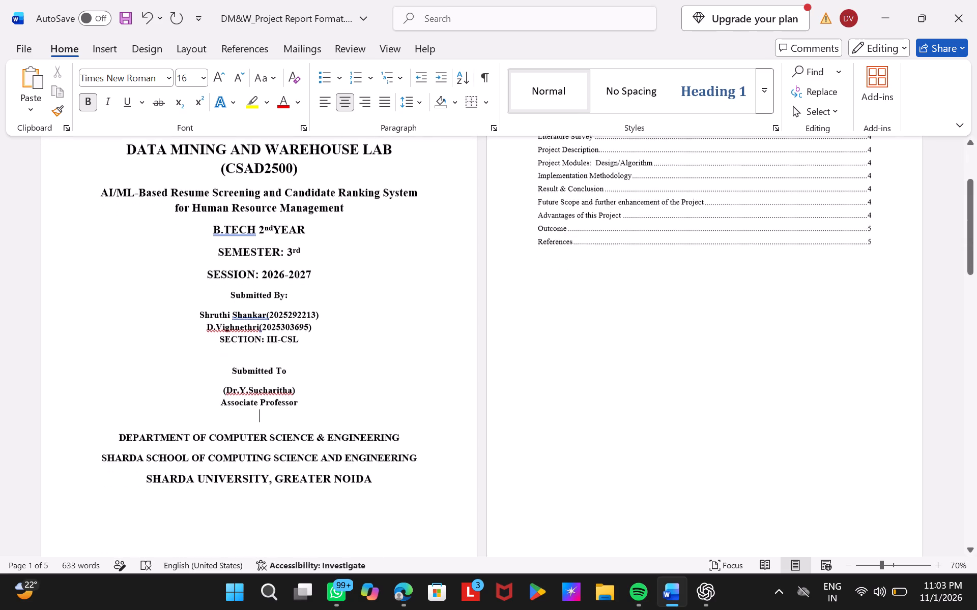
scroll(338, 369, "down", 2)
scroll(338, 369, "up", 1)
scroll(338, 369, "down", 1)
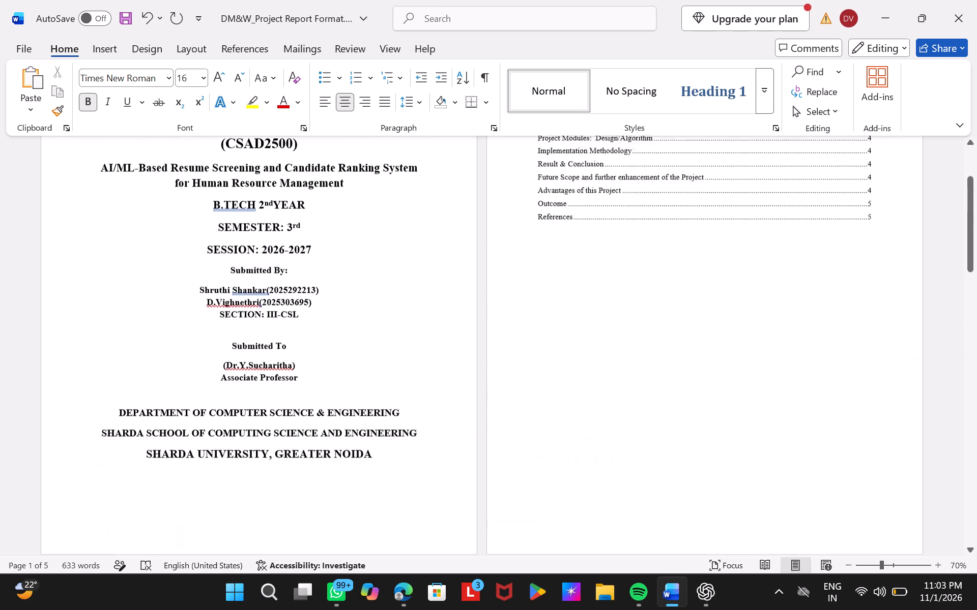
Delete the guideline text and the font note under the Project Title heading on page 3.
scroll(338, 369, "down", 1)
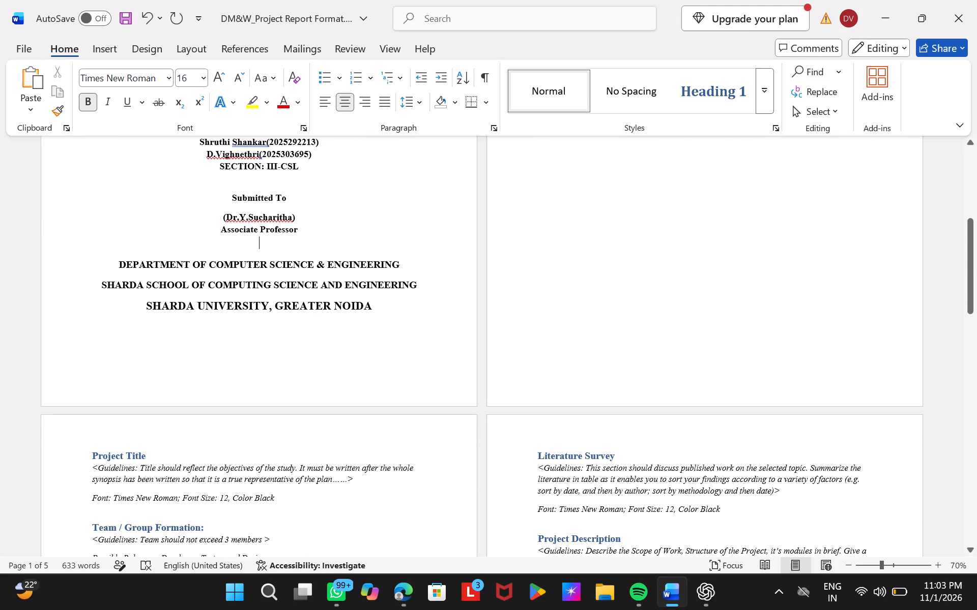
scroll(338, 369, "down", 3)
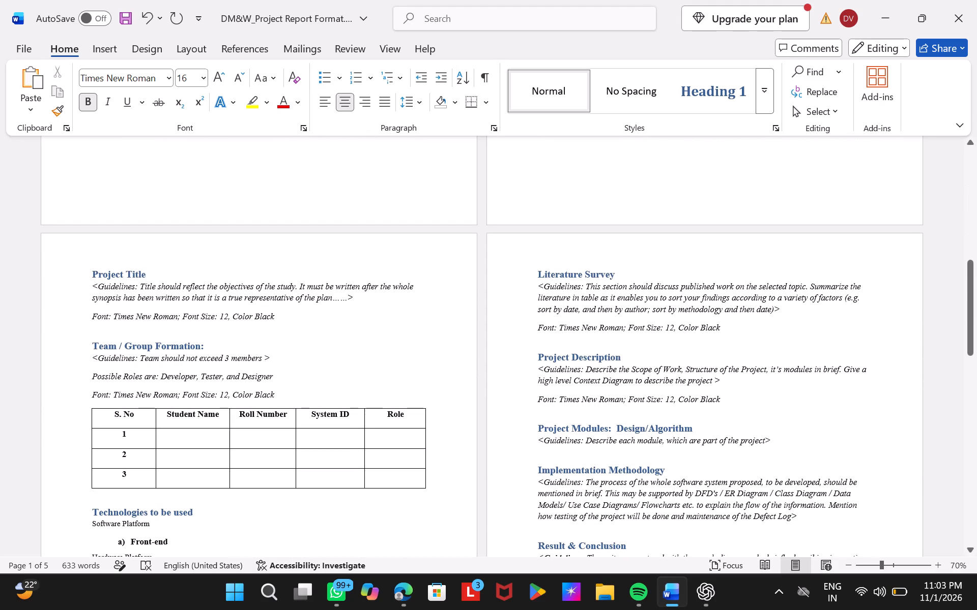
left_click_drag(89, 289, 273, 304)
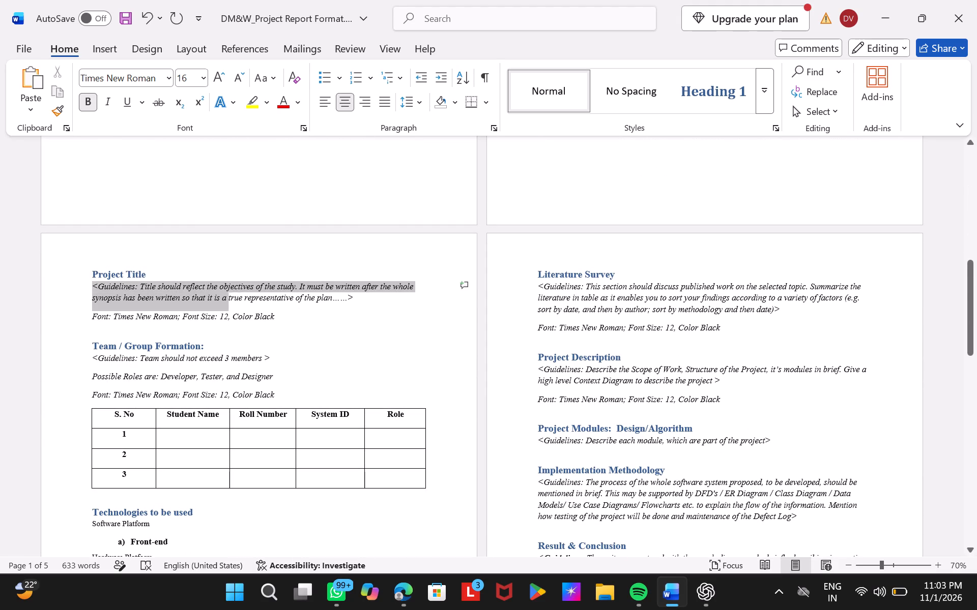
left_click_drag(273, 304, 380, 320)
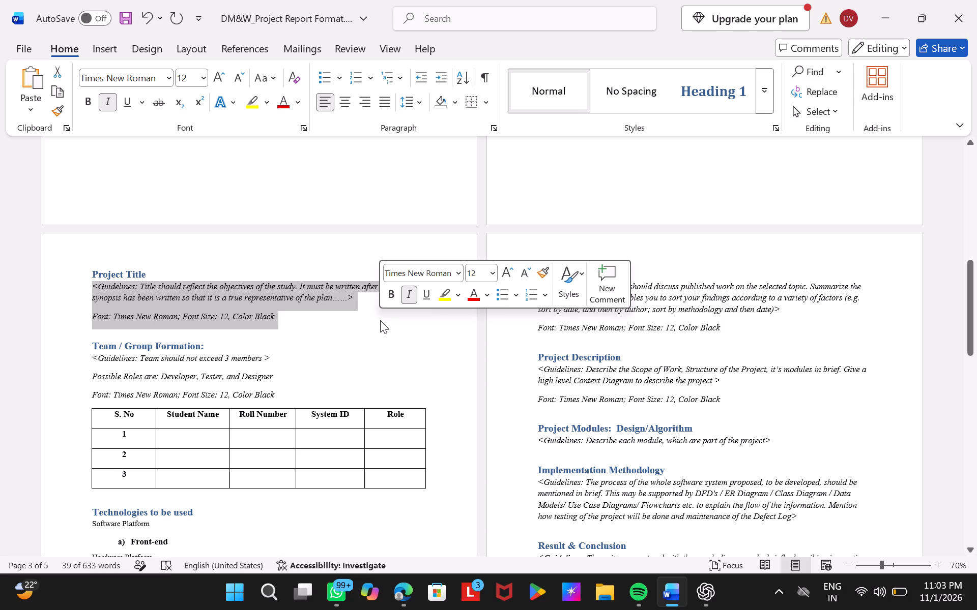
key("BackSpace")
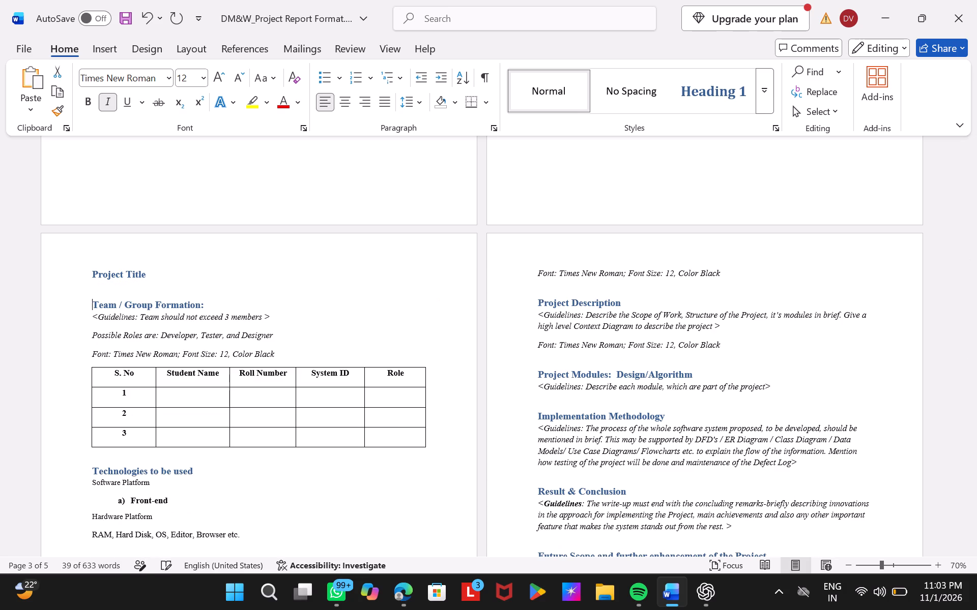
Insert "AI/ML-Based Resume Screening and Candidate Ranking System for Human Resource Management" on a new line below the Project Title heading.
left_click(152, 278)
key("Return")
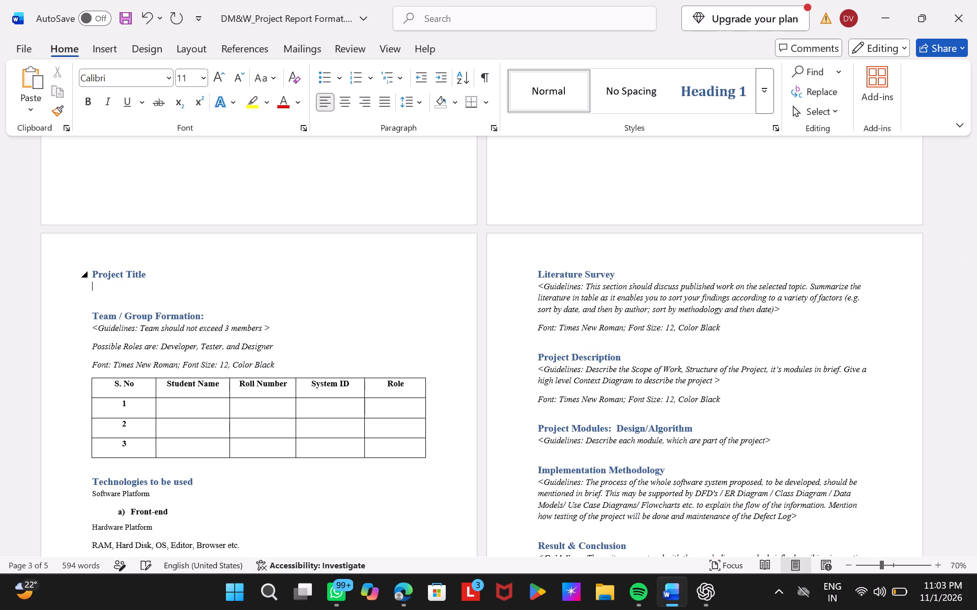
key("BackSpace")
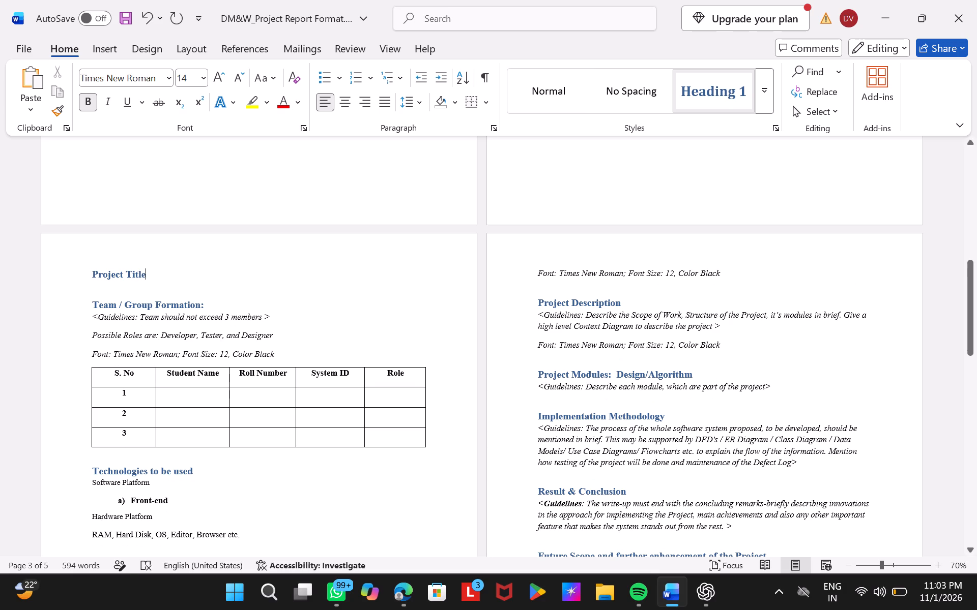
left_click(92, 285)
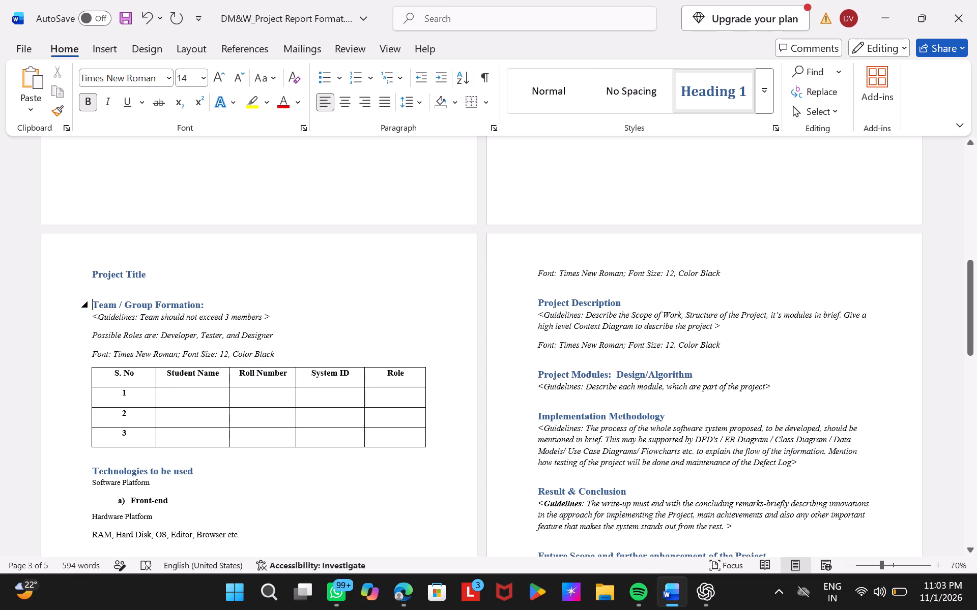
left_click(92, 285)
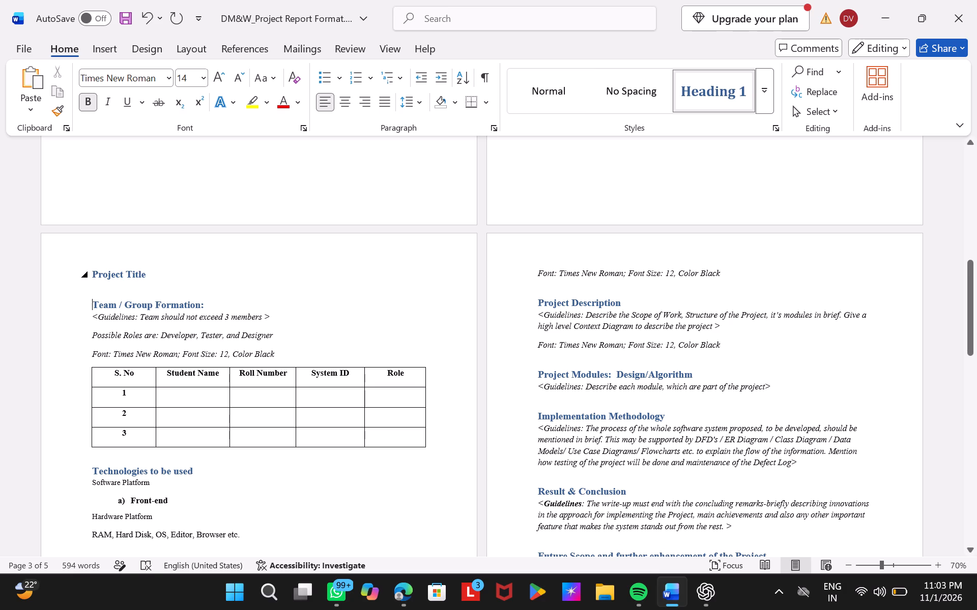
left_click(155, 274)
key("Return")
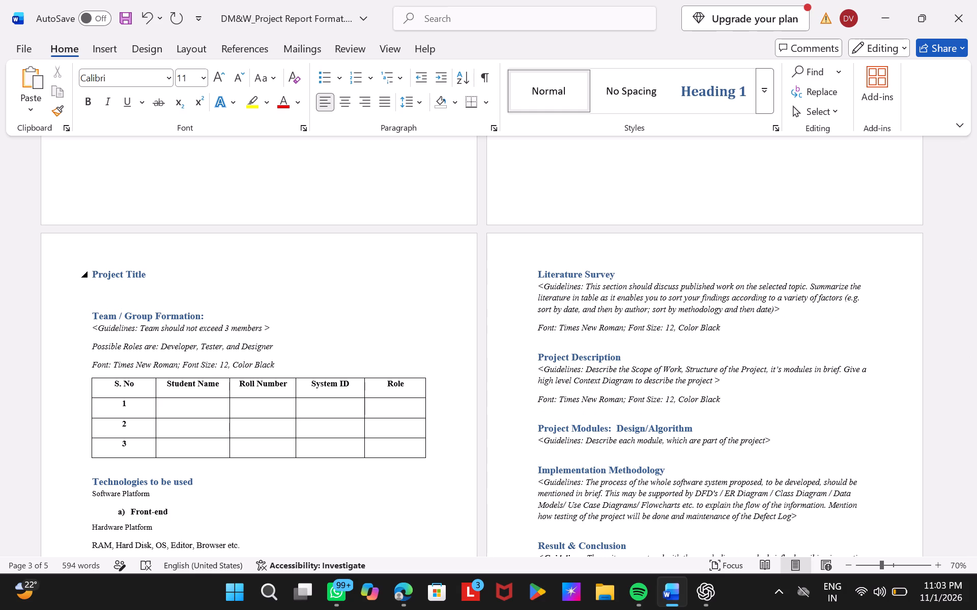
key("ctrl+v")
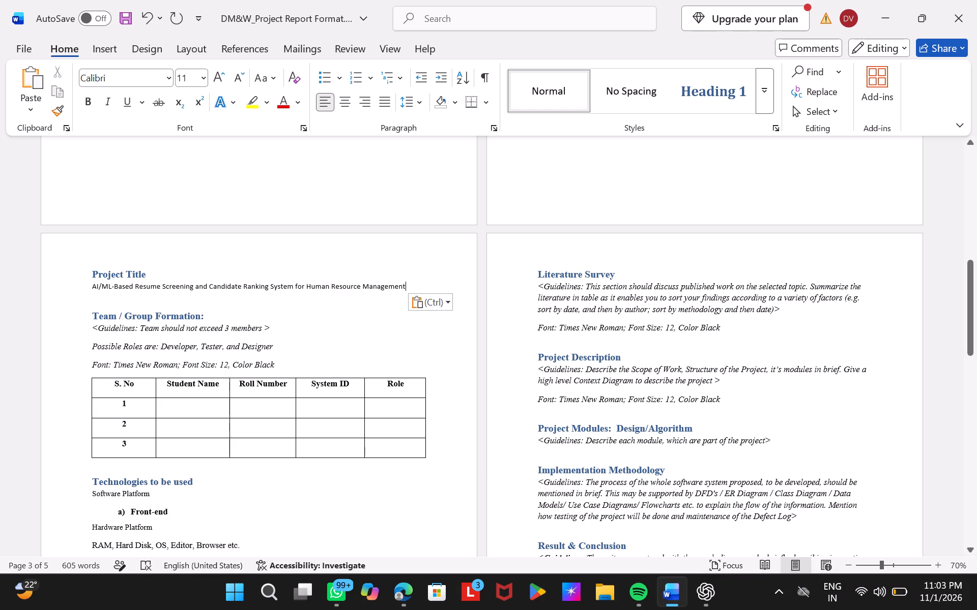
Format the inserted title text under the Project Title heading in Times New Roman, size 12.
left_click_drag(93, 287, 406, 294)
left_click(486, 251)
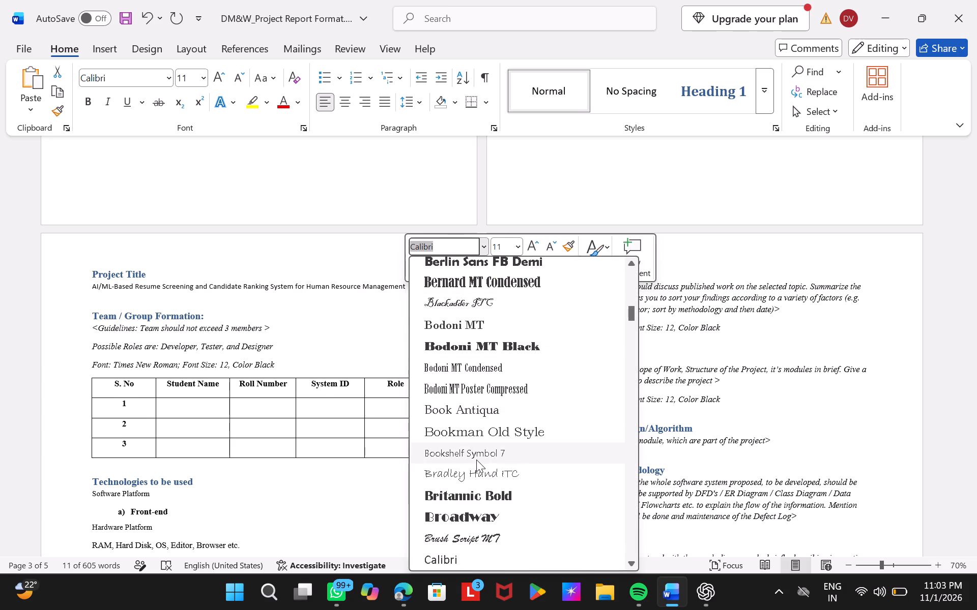
scroll(476, 460, "down", 5)
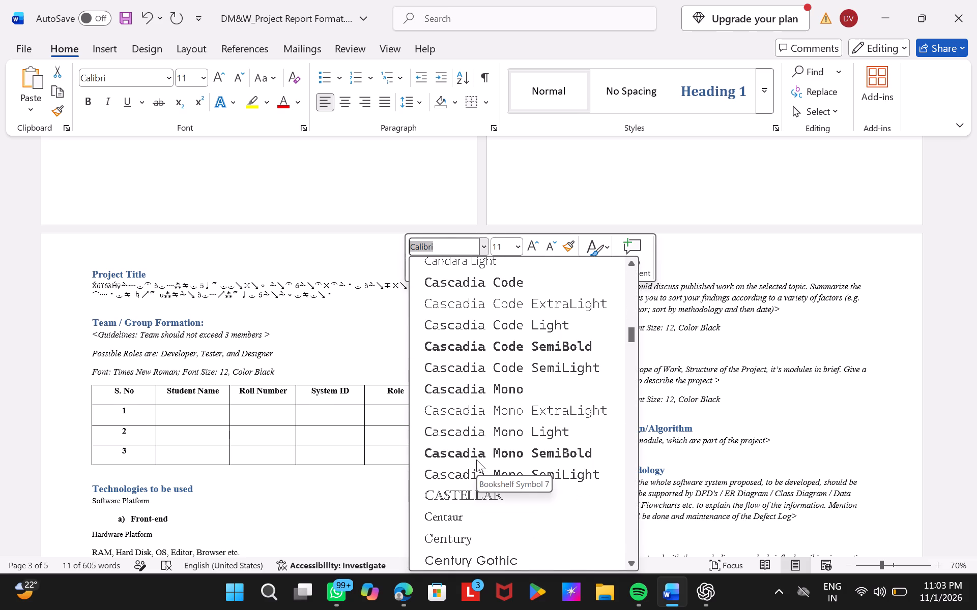
scroll(476, 460, "down", 7)
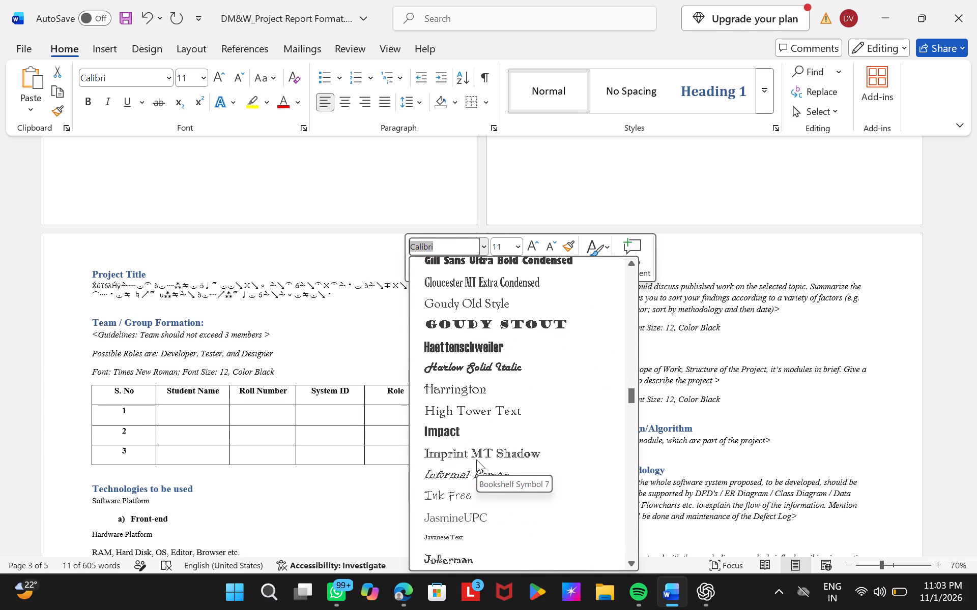
scroll(476, 460, "down", 5)
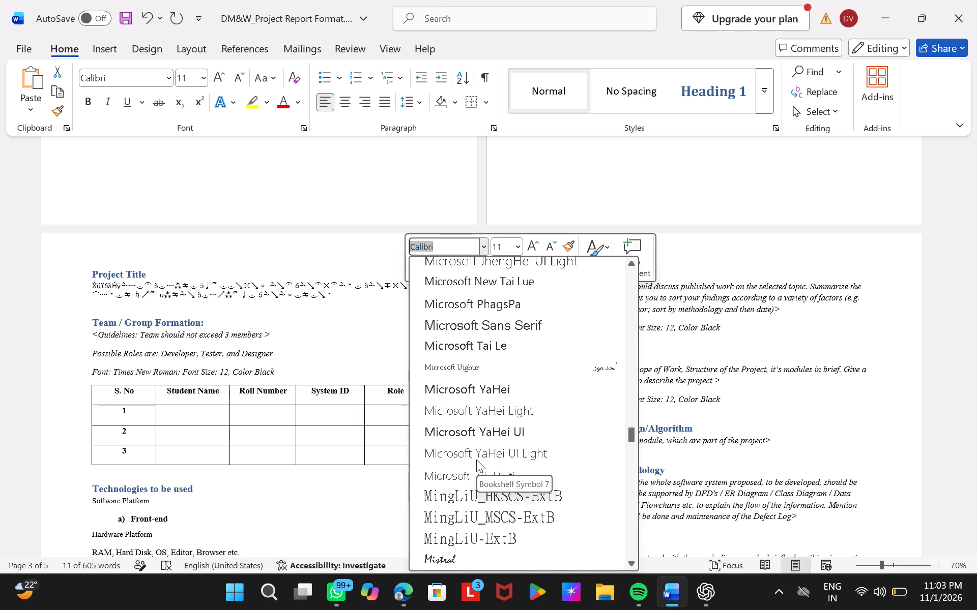
scroll(476, 460, "down", 6)
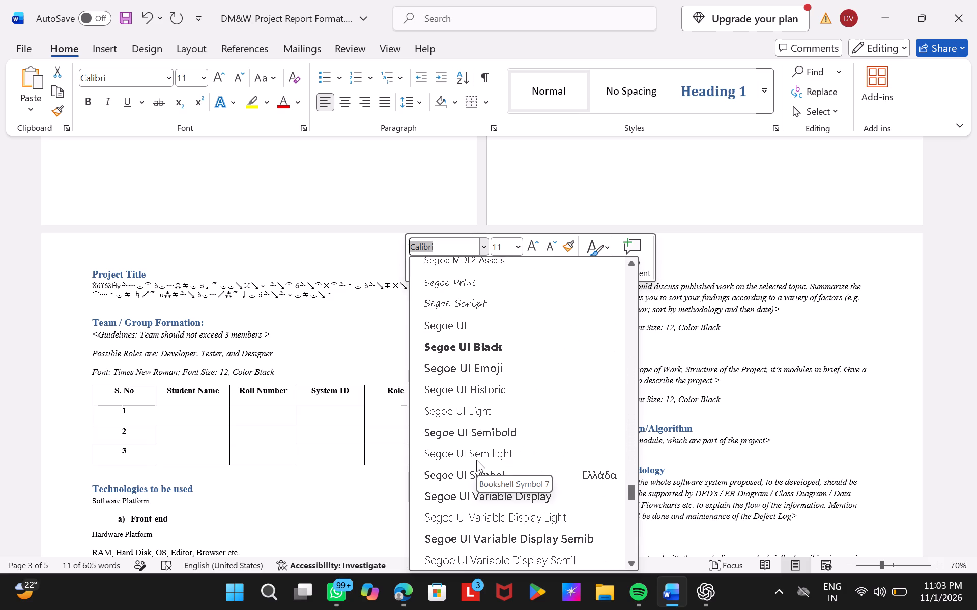
scroll(476, 460, "down", 5)
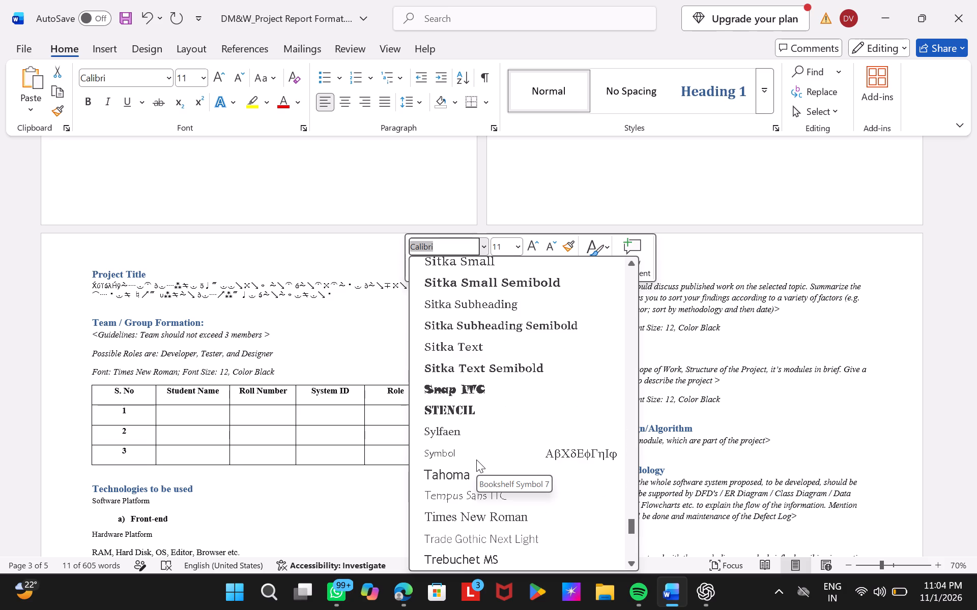
scroll(476, 460, "down", 1)
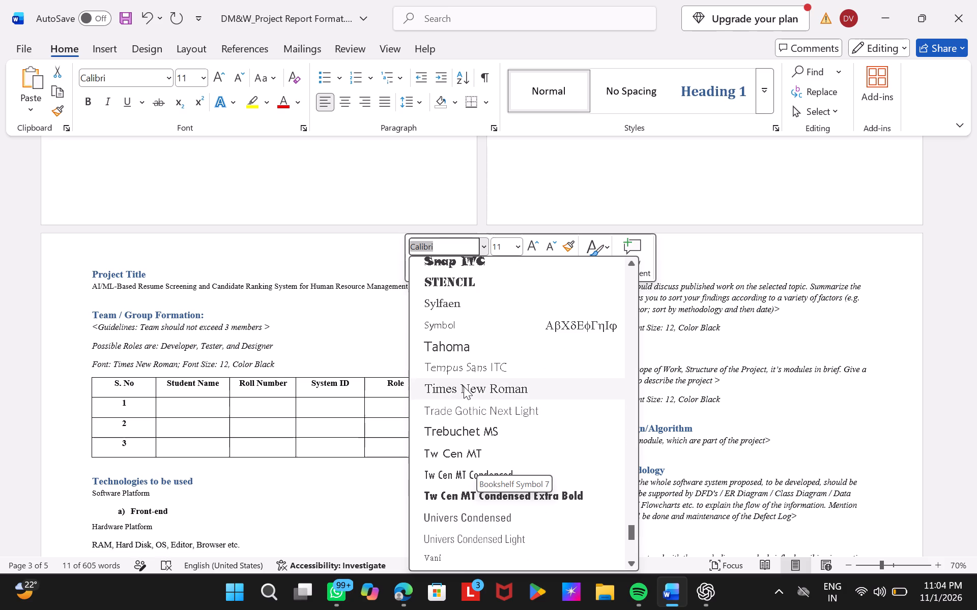
left_click(464, 386)
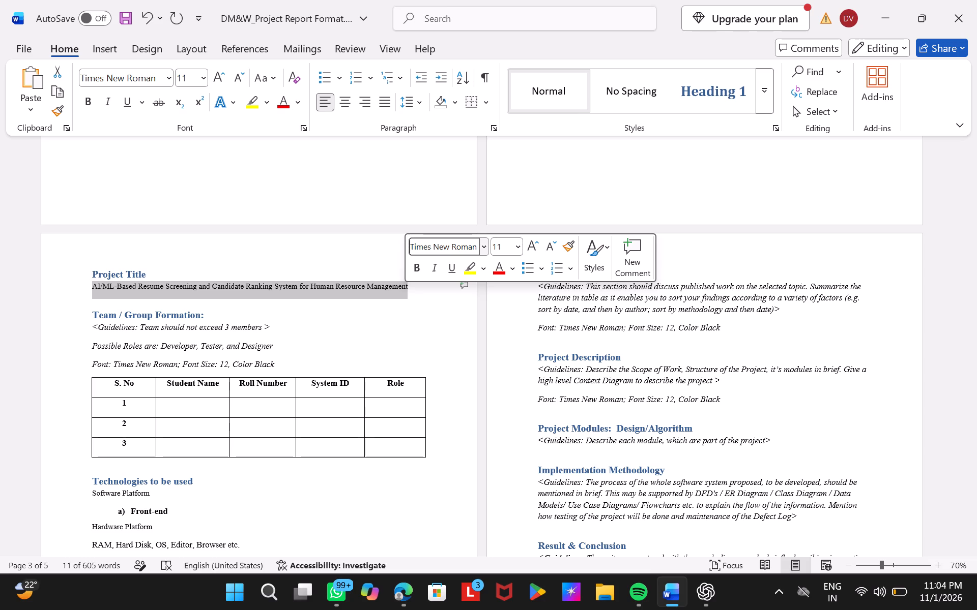
left_click(532, 248)
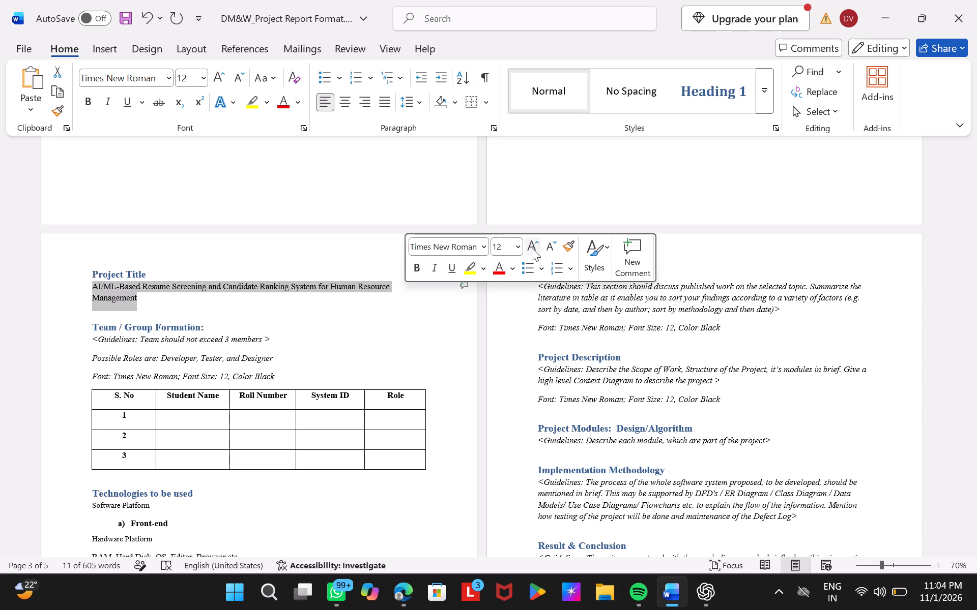
left_click(285, 334)
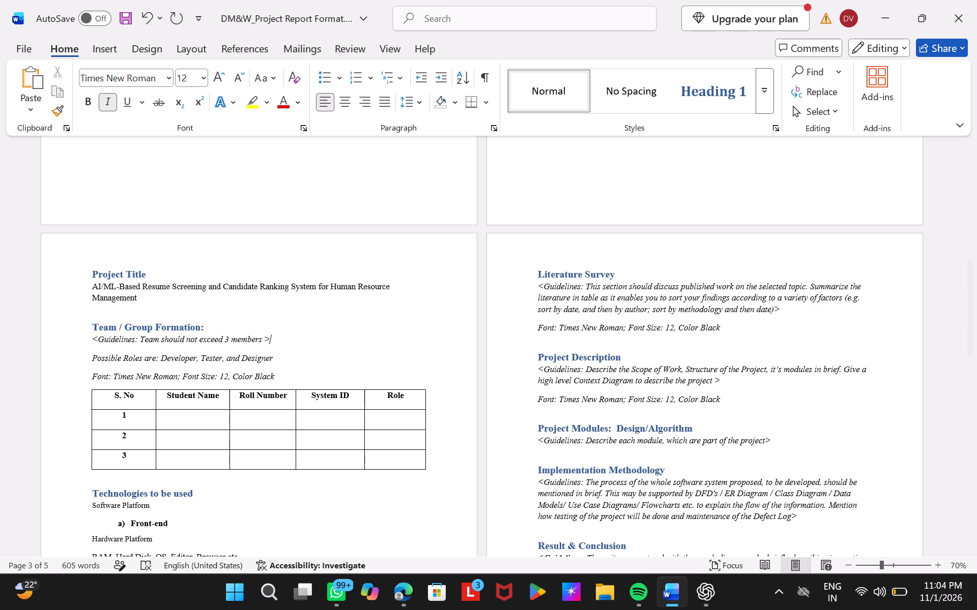
Enter the first student's full name in the Student Name cell of row 1 in the Team / Group Formation table.
left_click(189, 417)
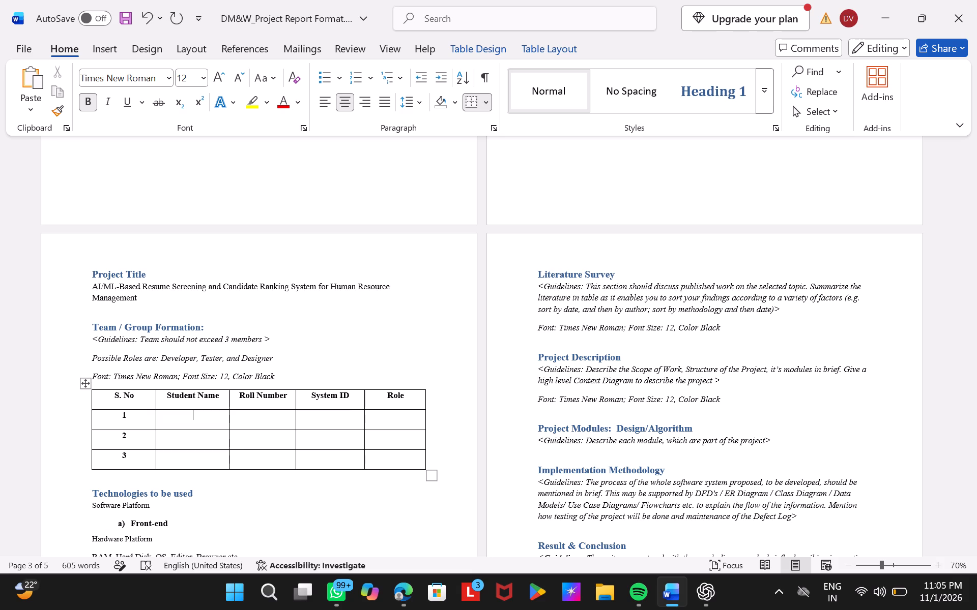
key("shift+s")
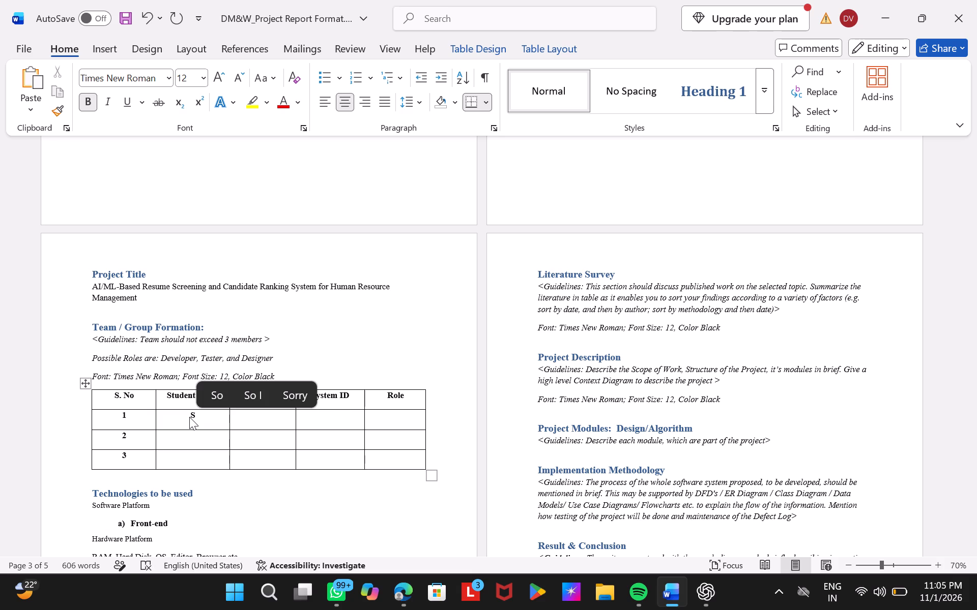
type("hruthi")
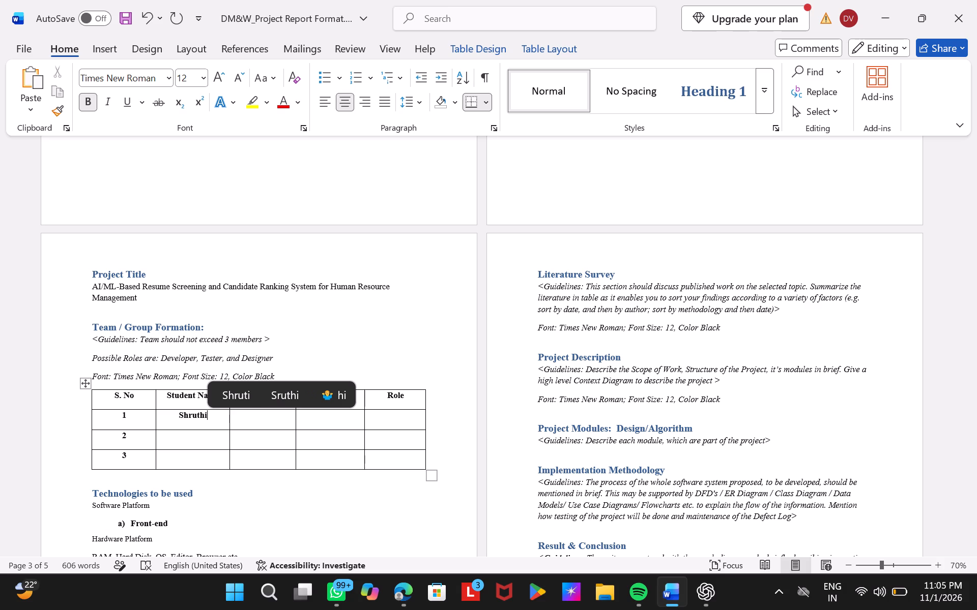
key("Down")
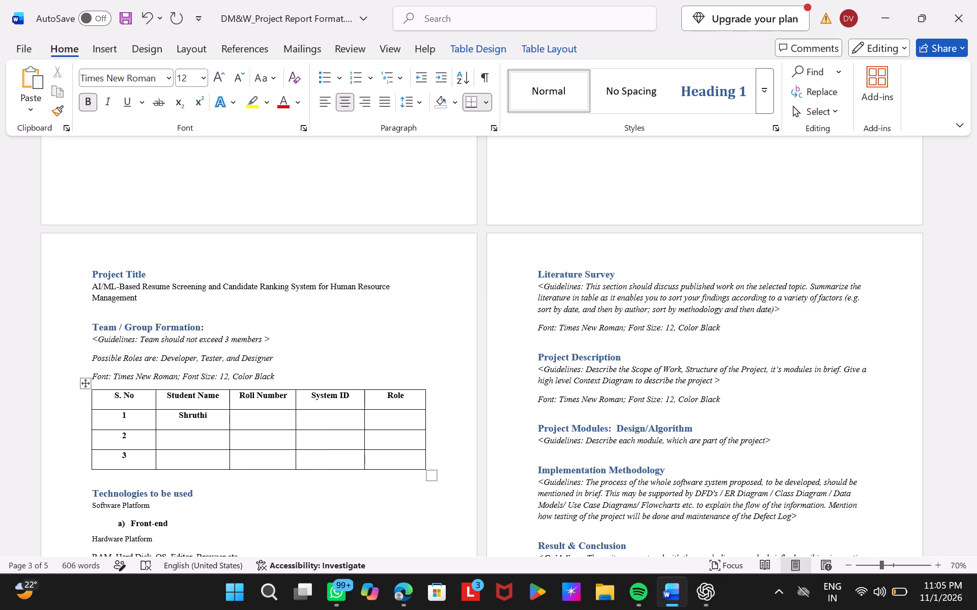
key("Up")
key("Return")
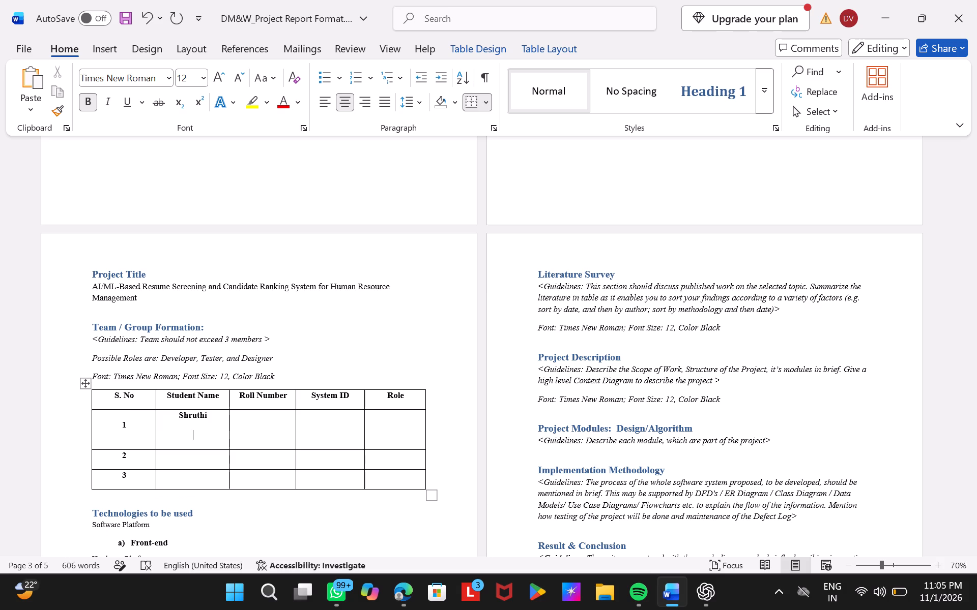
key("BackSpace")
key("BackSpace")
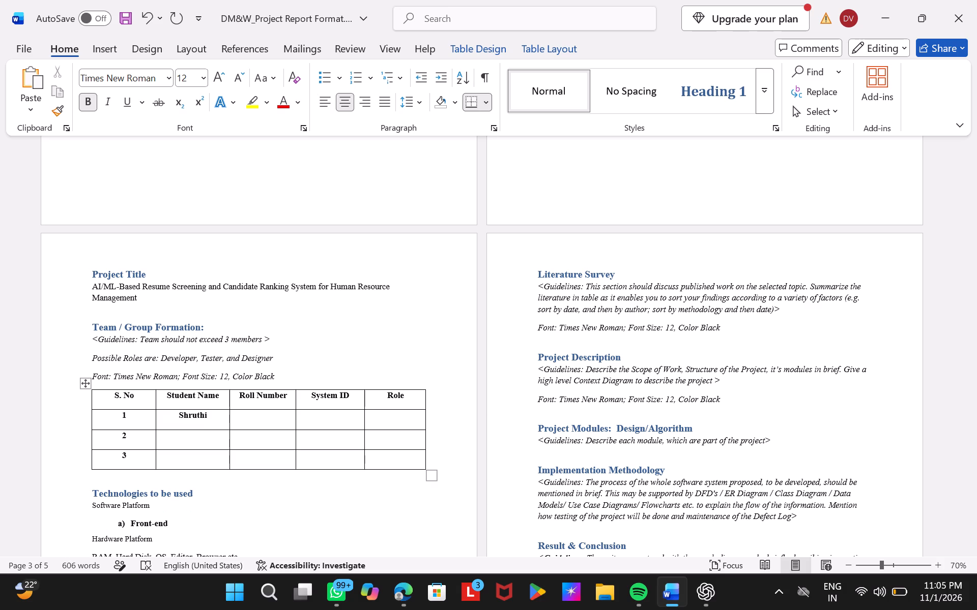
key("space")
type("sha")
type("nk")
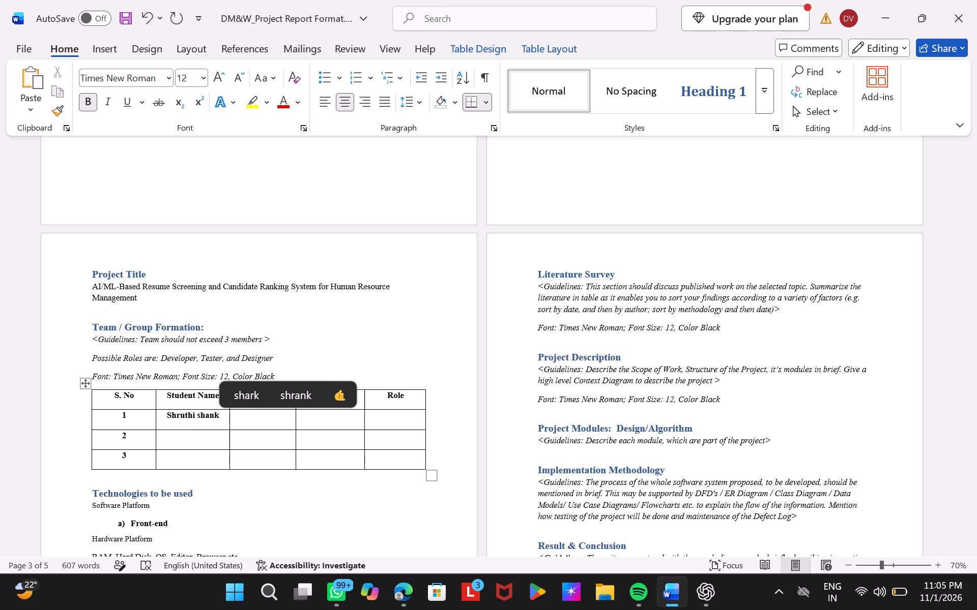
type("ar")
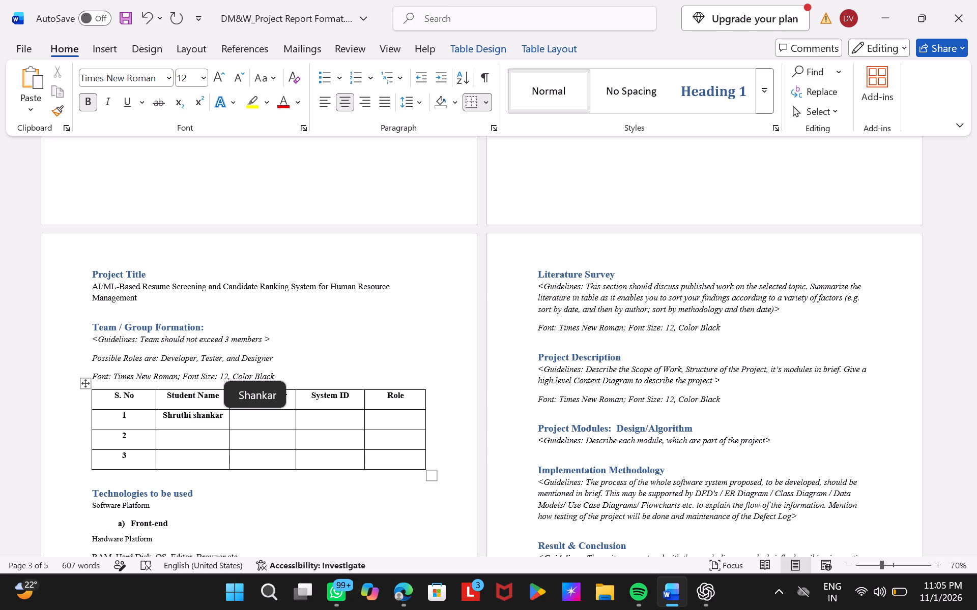
Enter the first student's system ID in the System ID cell of row 1 in the Team / Group Formation table.
left_click(250, 426)
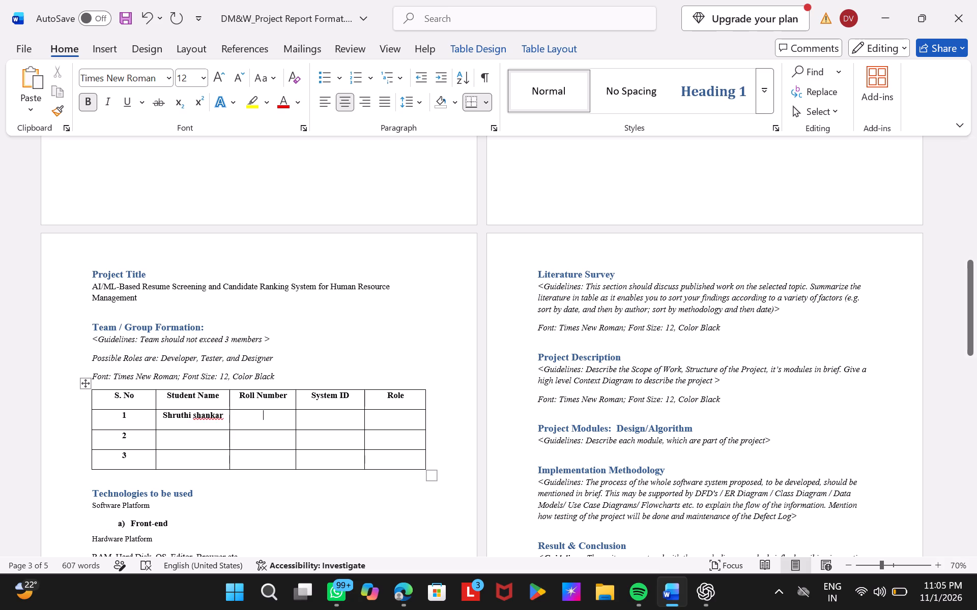
left_click(321, 419)
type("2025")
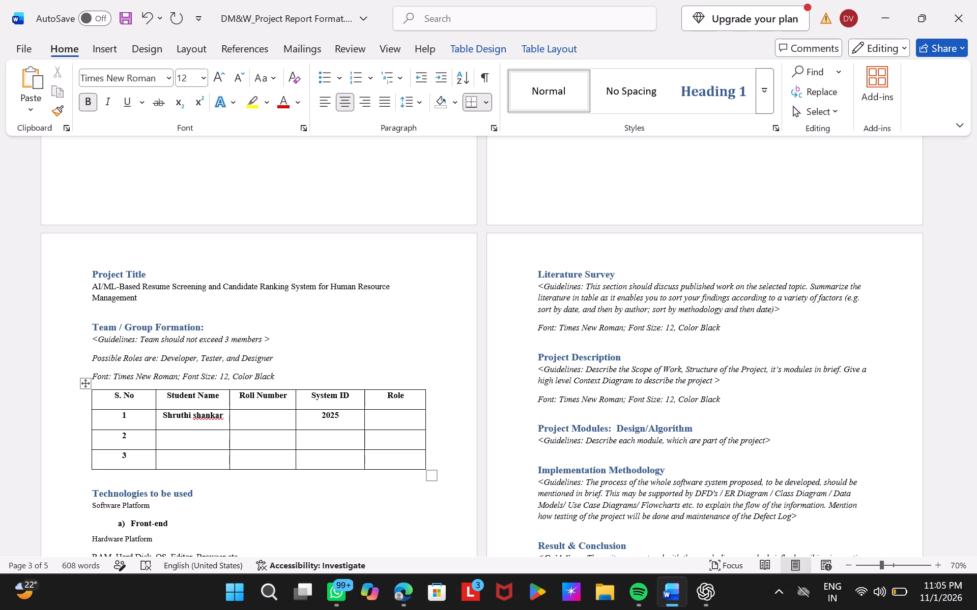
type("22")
scroll(427, 312, "up", 2)
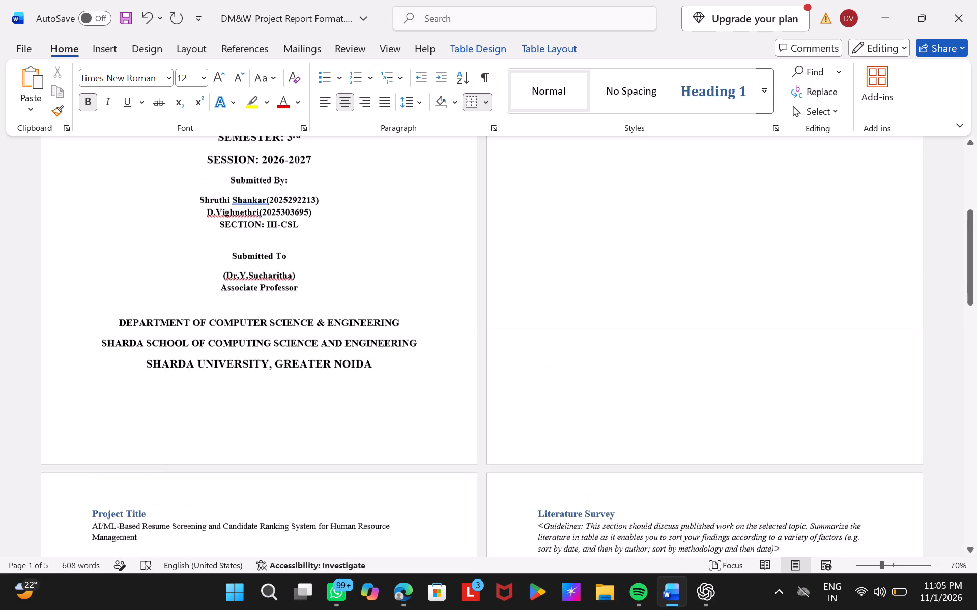
scroll(427, 312, "down", 1)
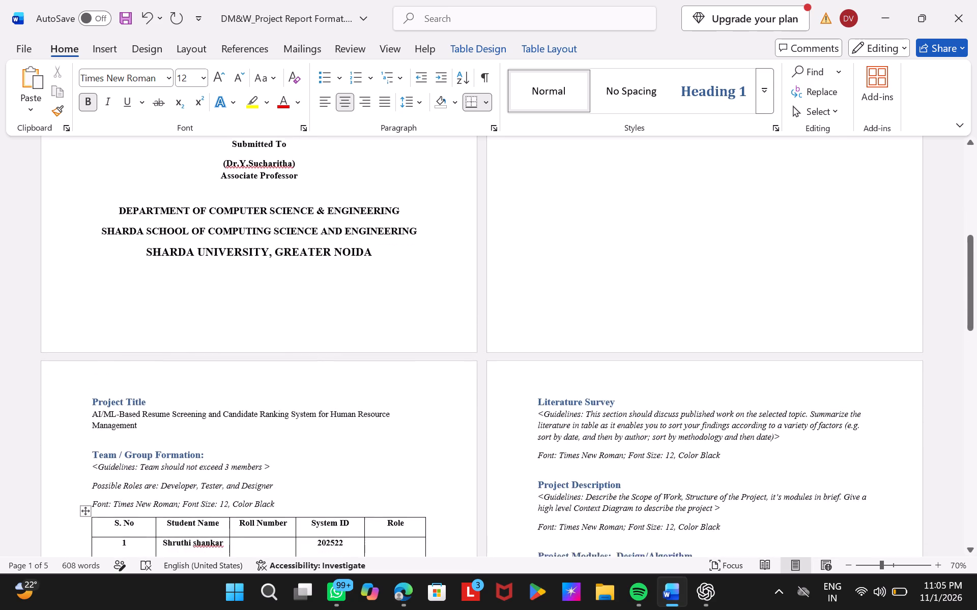
scroll(427, 312, "down", 1)
key("Left")
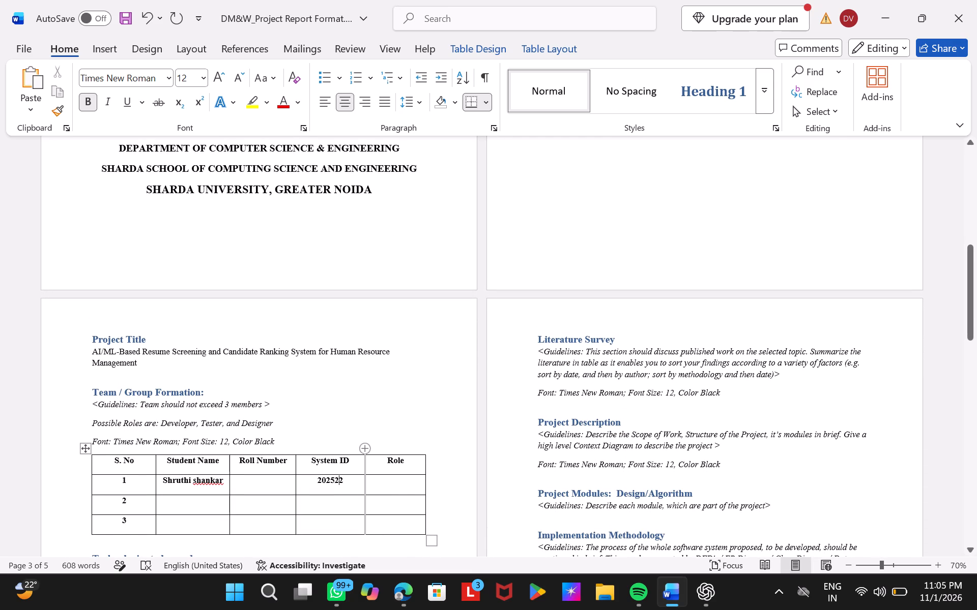
key("Left")
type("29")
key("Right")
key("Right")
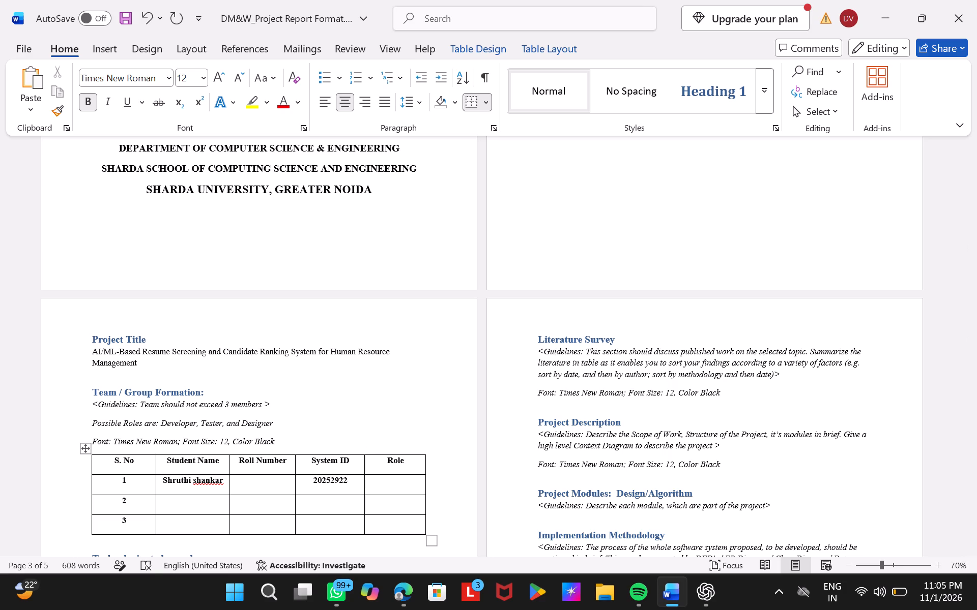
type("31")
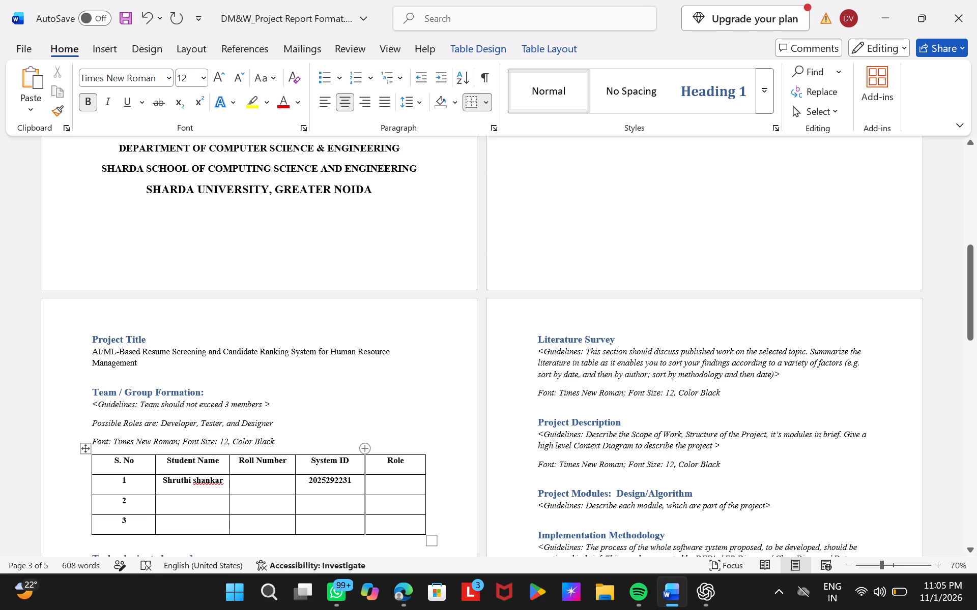
left_click(380, 482)
Enter the second student's name in the Student Name cell of row 2 in the Team / Group Formation table.
left_click(183, 508)
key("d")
key("BackSpace")
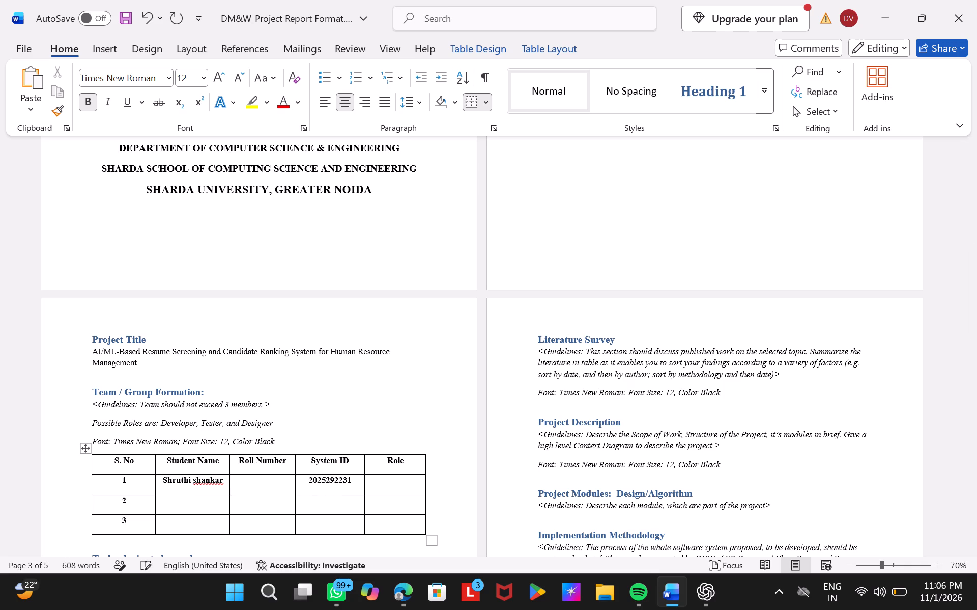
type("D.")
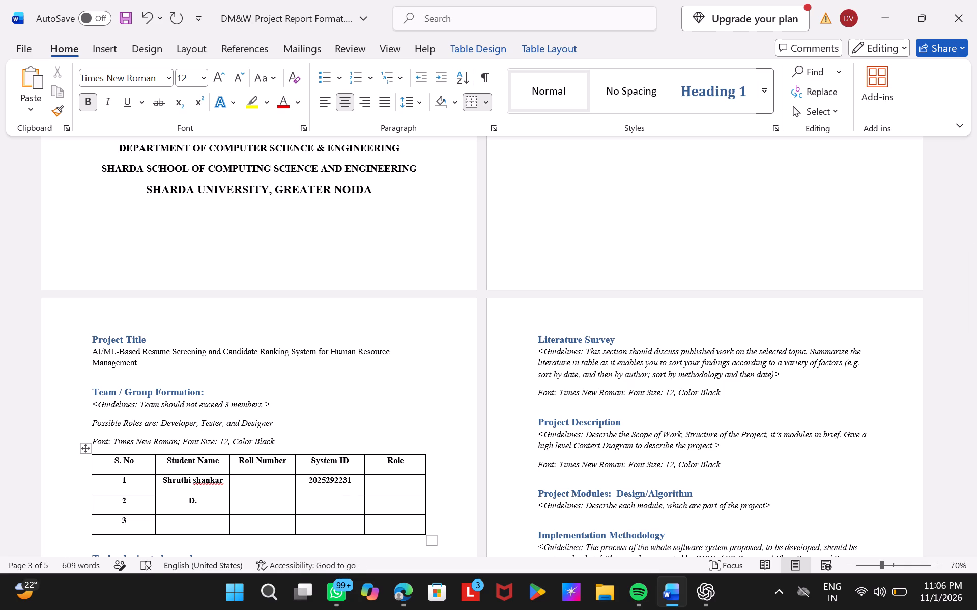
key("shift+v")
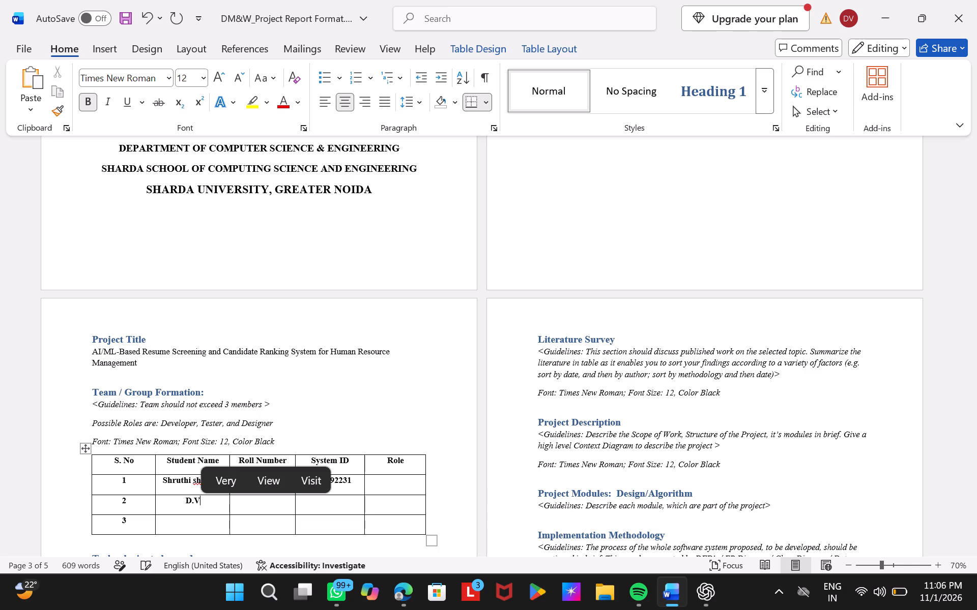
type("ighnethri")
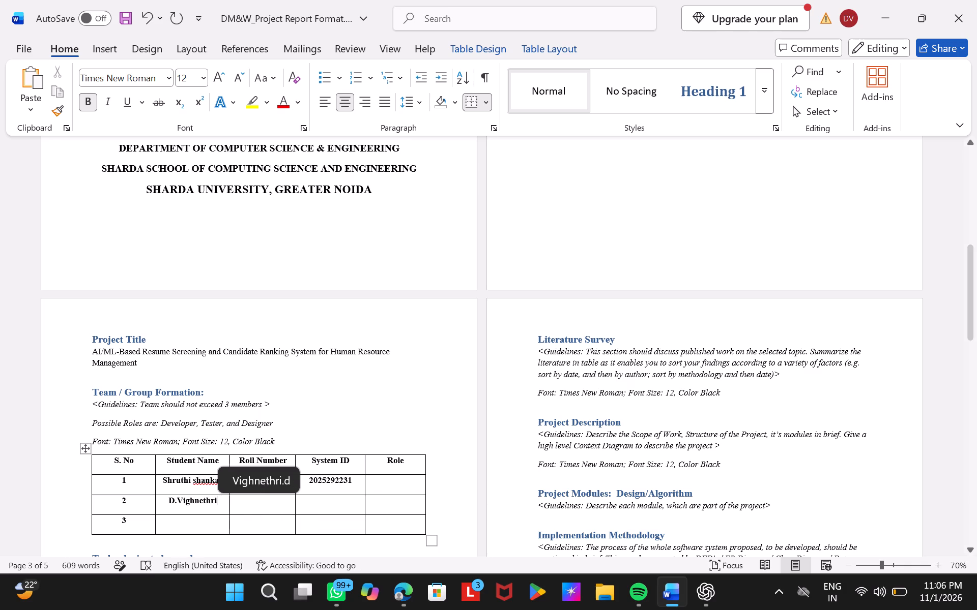
Enter the second student's system ID in the System ID cell of row 2.
left_click(317, 509)
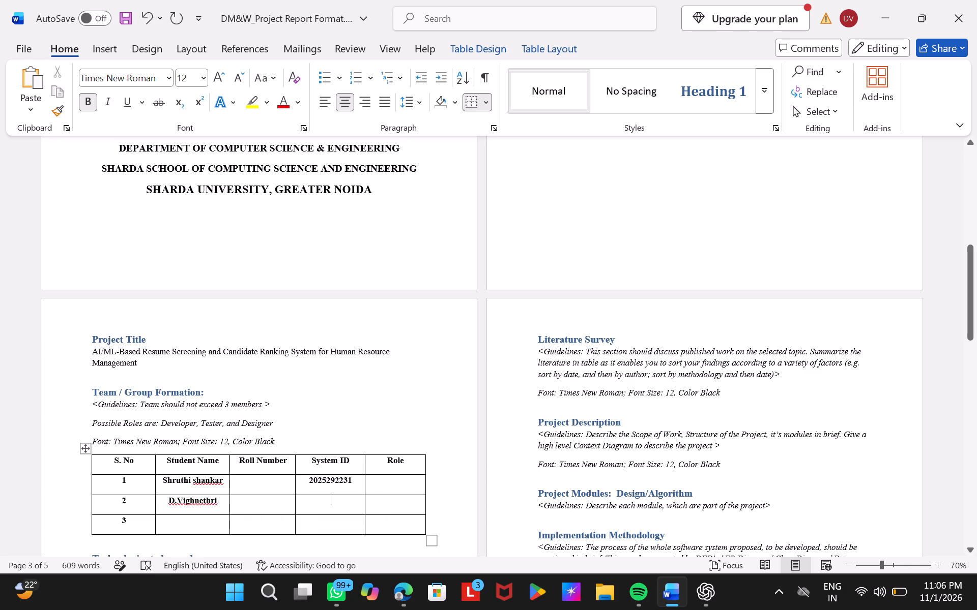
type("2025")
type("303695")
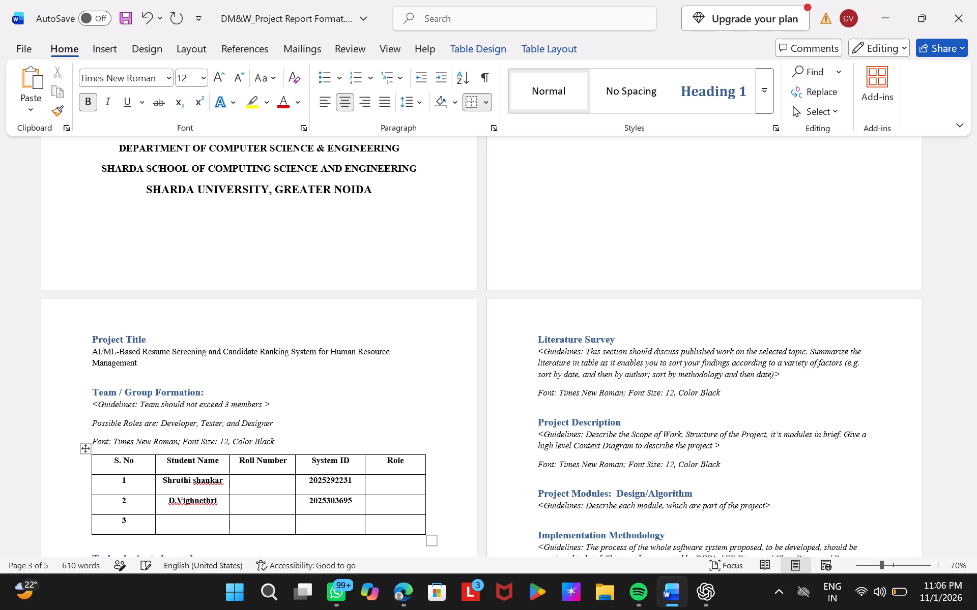
Enter the second student's roll number in the Roll Number cell of row 2.
left_click(239, 503)
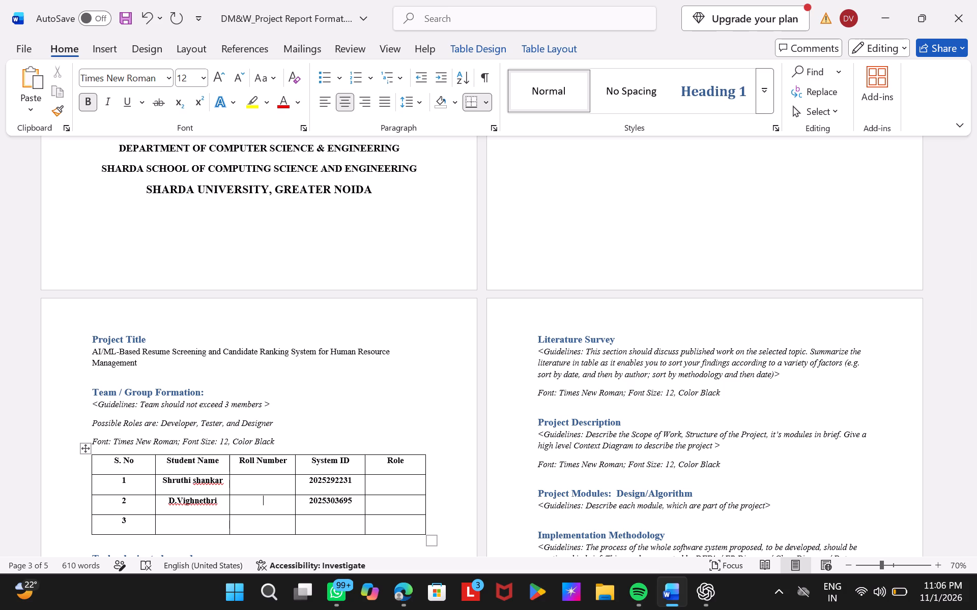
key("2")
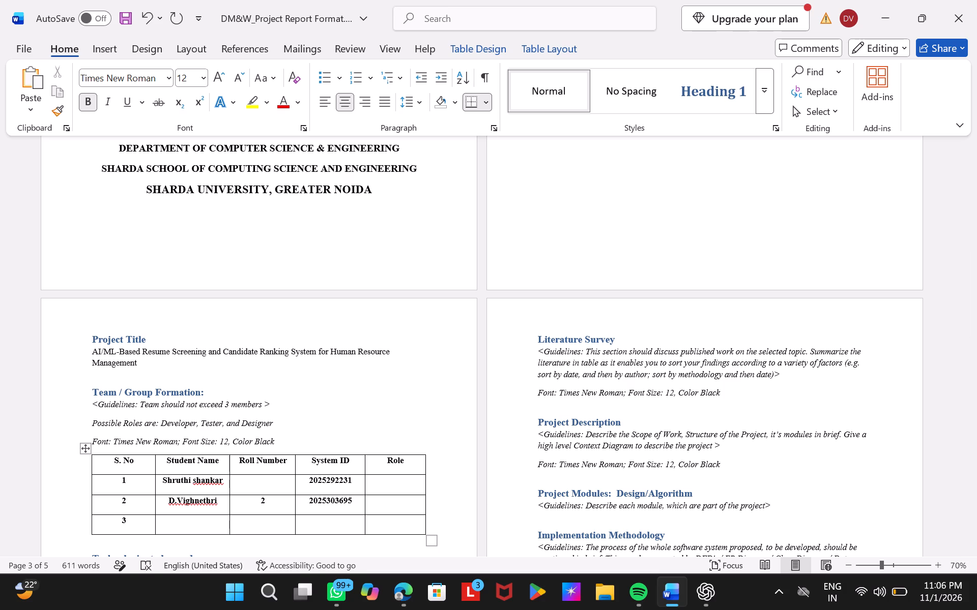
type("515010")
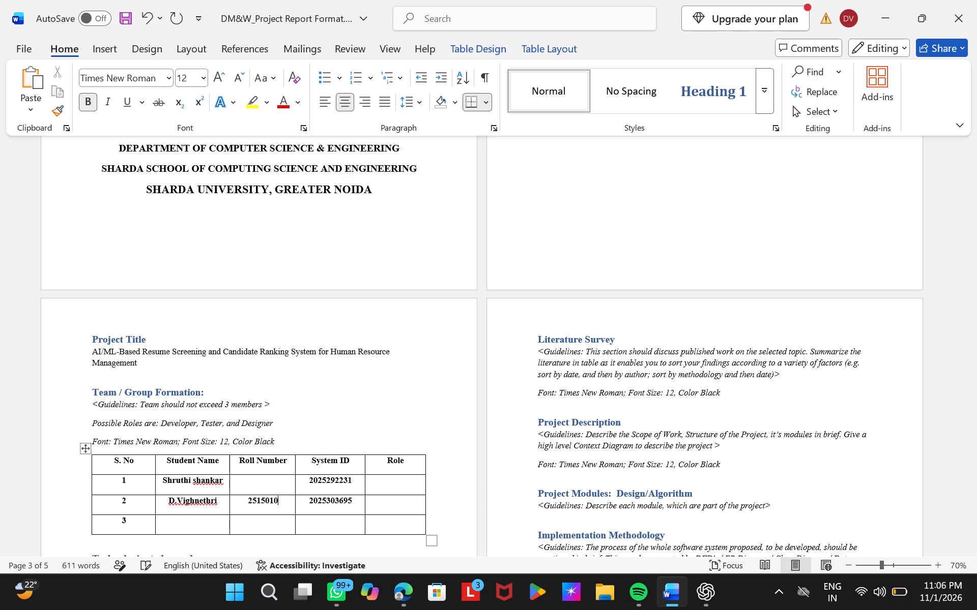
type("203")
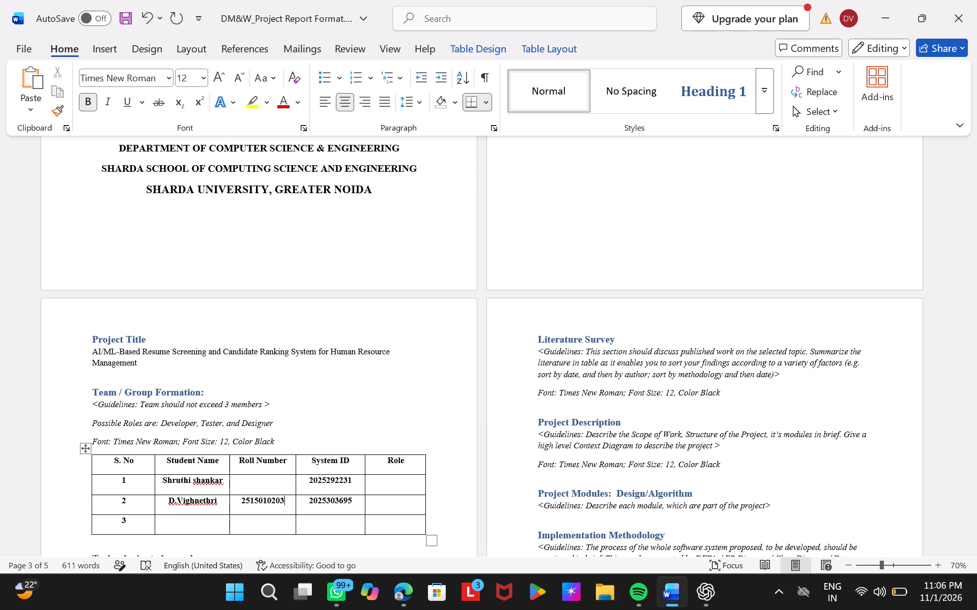
scroll(239, 503, "down", 2)
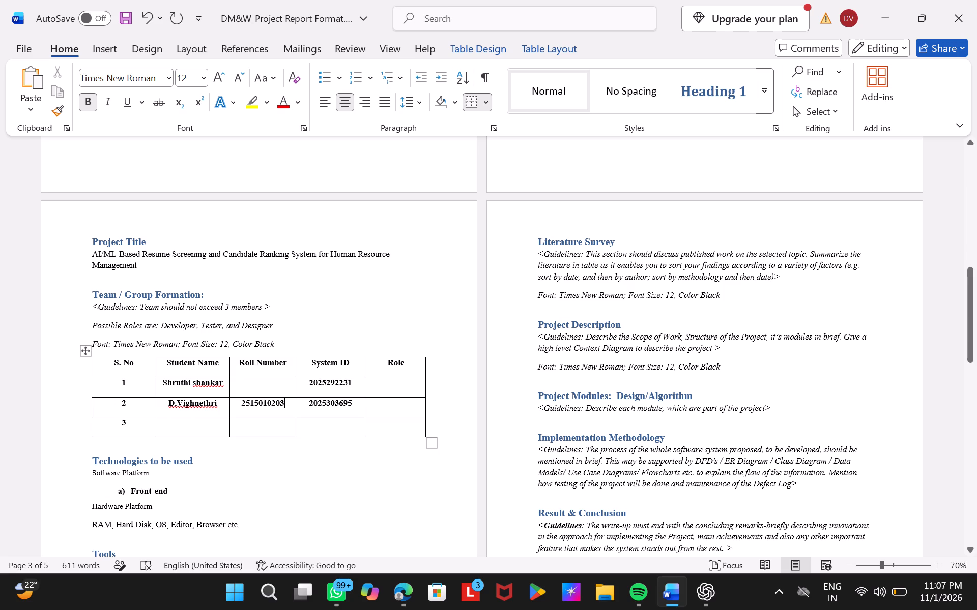
left_click_drag(161, 383, 229, 382)
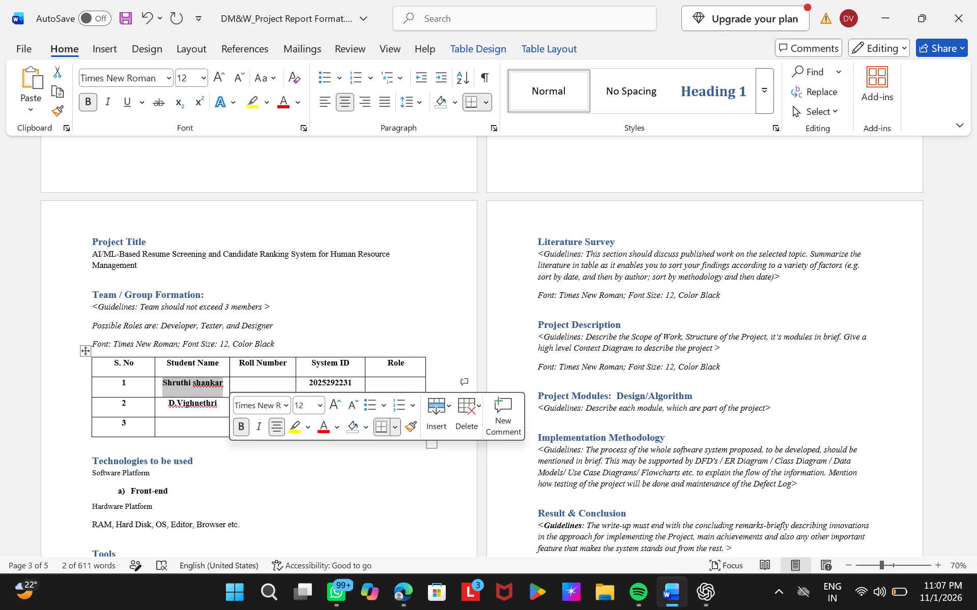
left_click(295, 482)
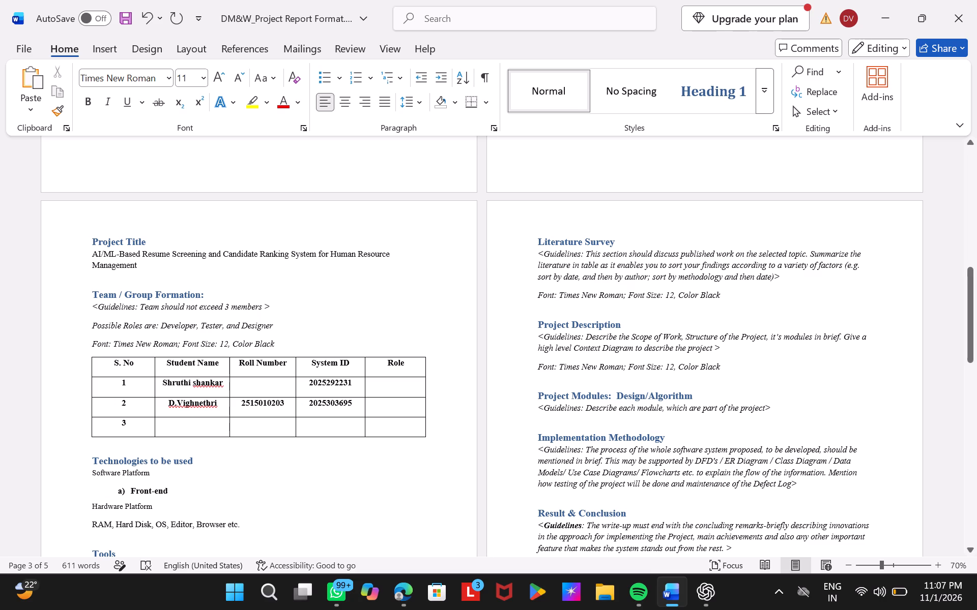
left_click_drag(92, 307, 295, 344)
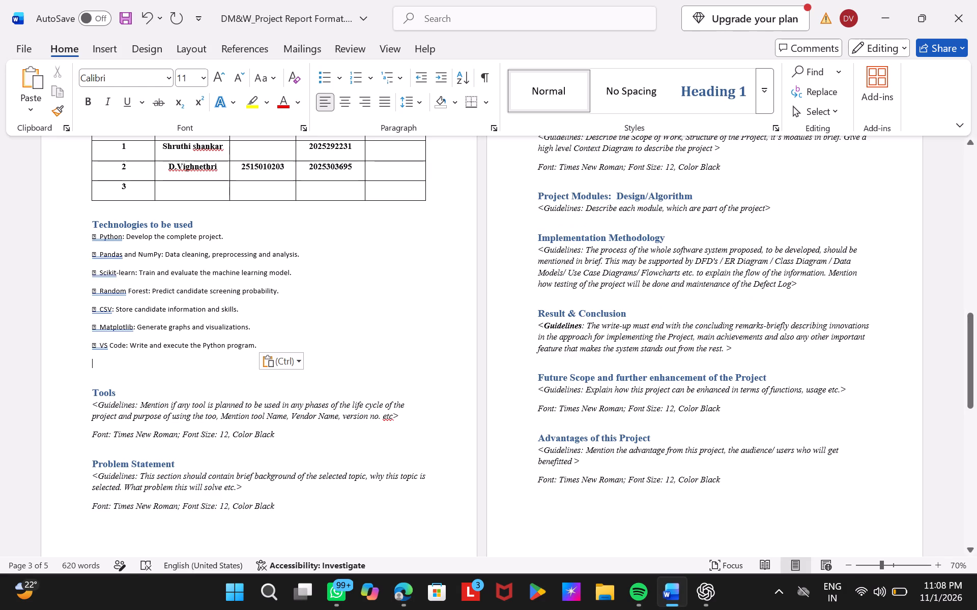
Remove the stray bullet symbols before the Python, Pandas and NumPy, and Scikit-learn entries, keeping each entry on its own line.
left_click(98, 238)
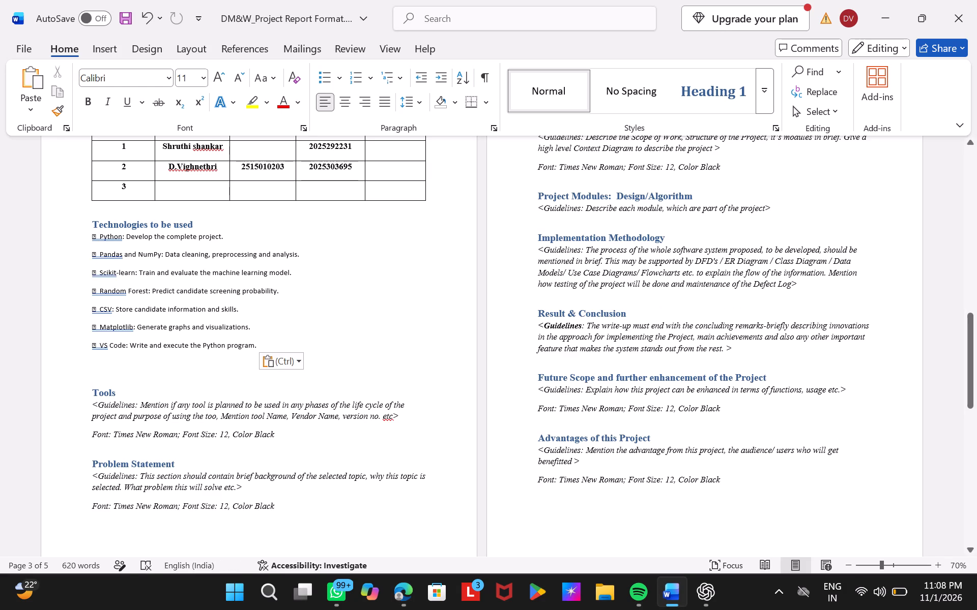
key("BackSpace")
key("BackSpace")
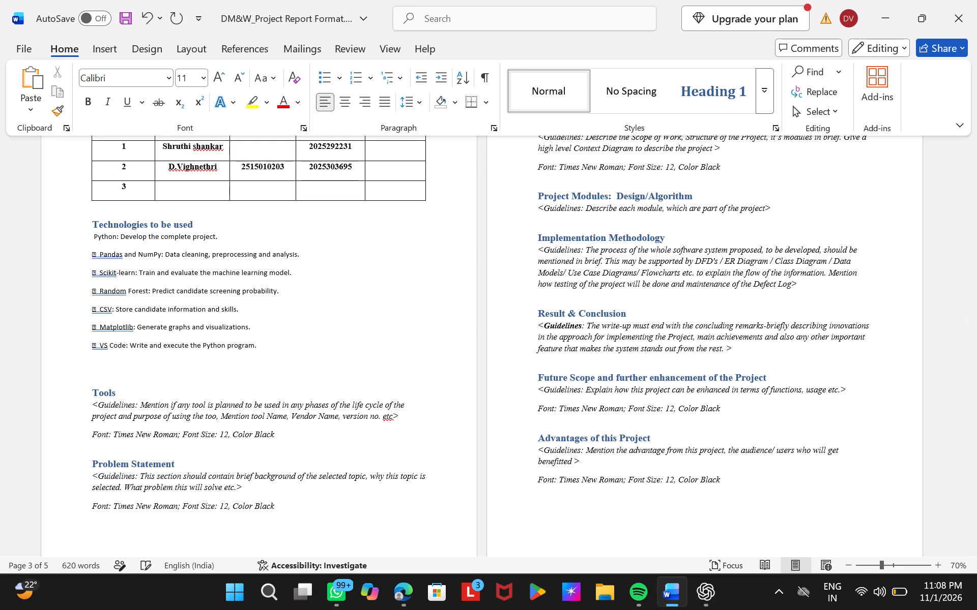
key("Down")
key("Right")
key("BackSpace")
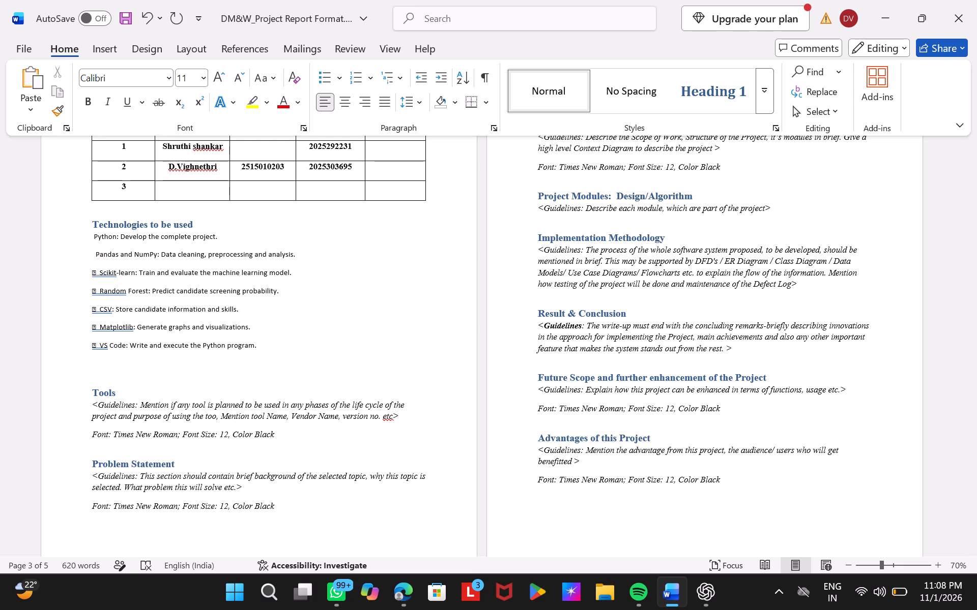
key("BackSpace")
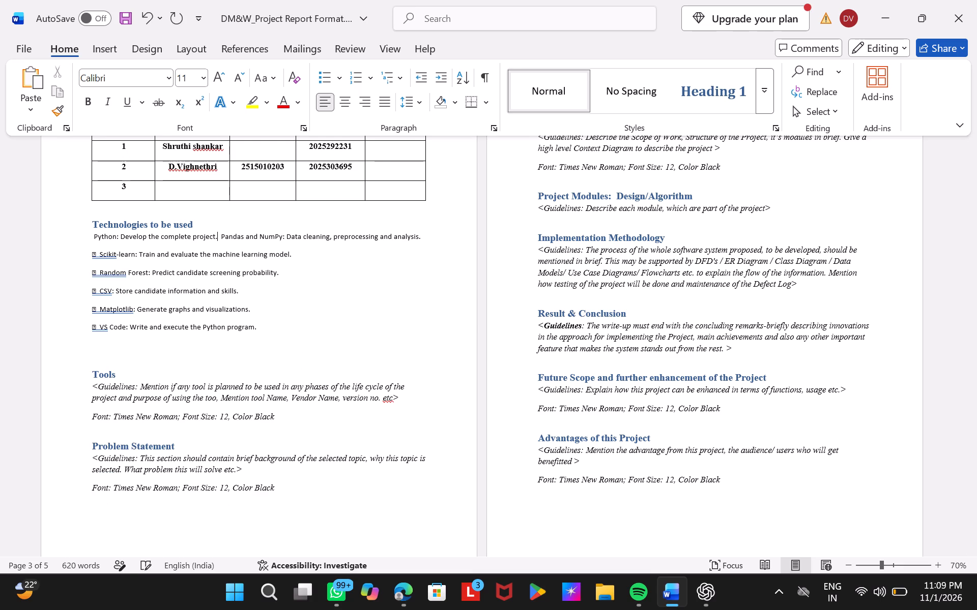
key("Return")
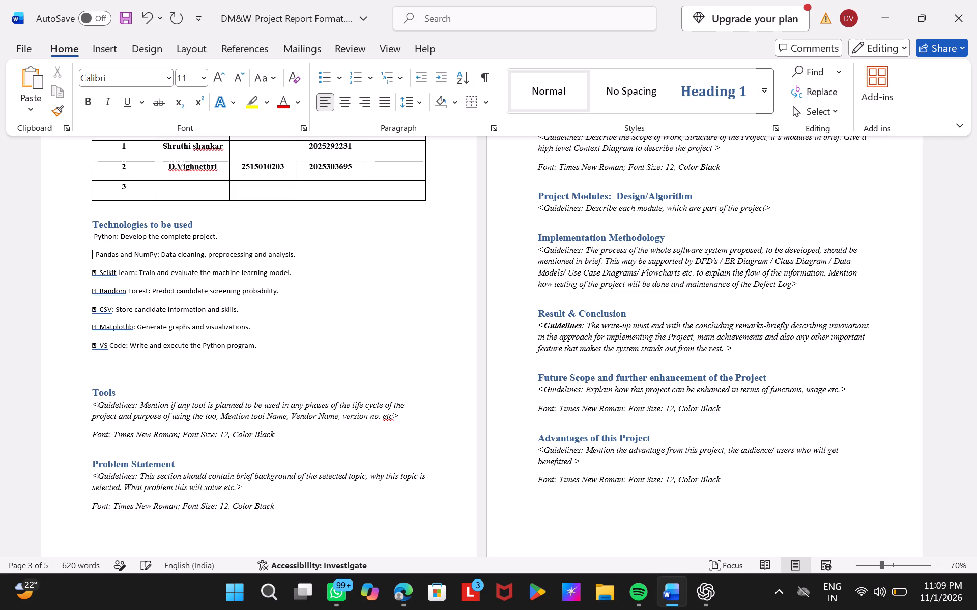
key("Down")
key("Right")
key("BackSpace")
Remove the stray bullet symbols before the Random Forest, CSV, Matplotlib and VS Code entries.
key("Down")
key("Right")
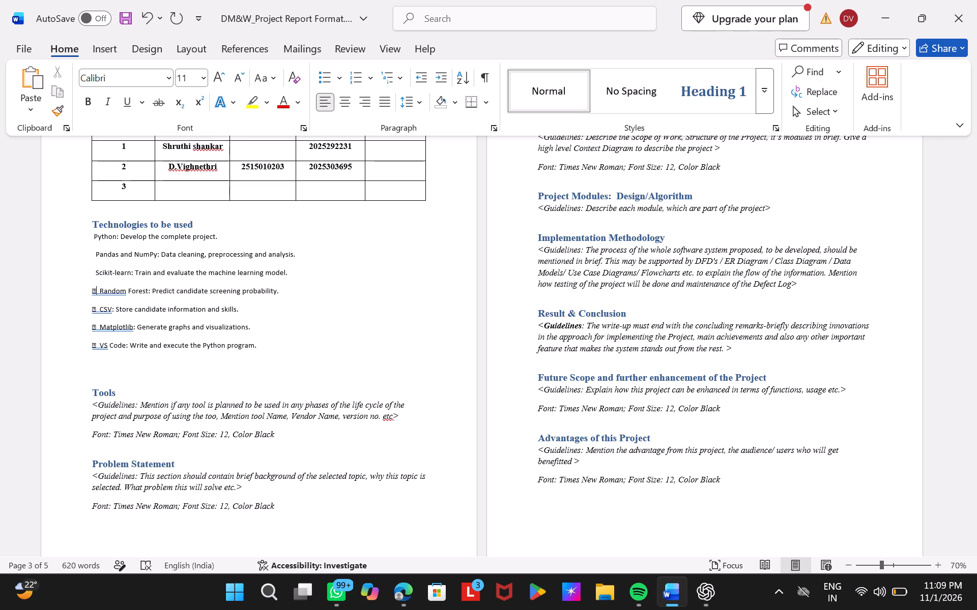
key("BackSpace")
key("Down")
key("Right")
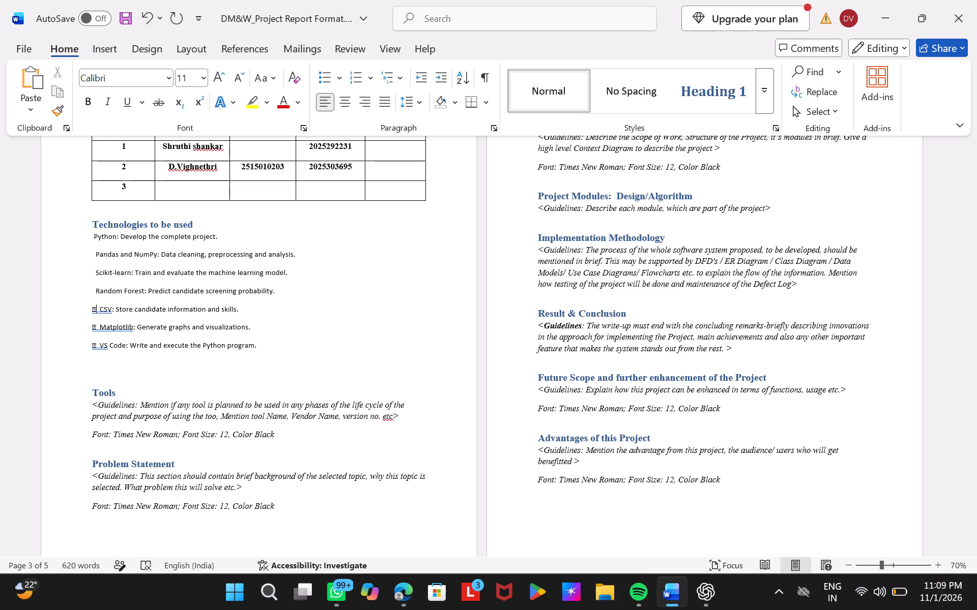
key("BackSpace")
key("Down")
key("Right")
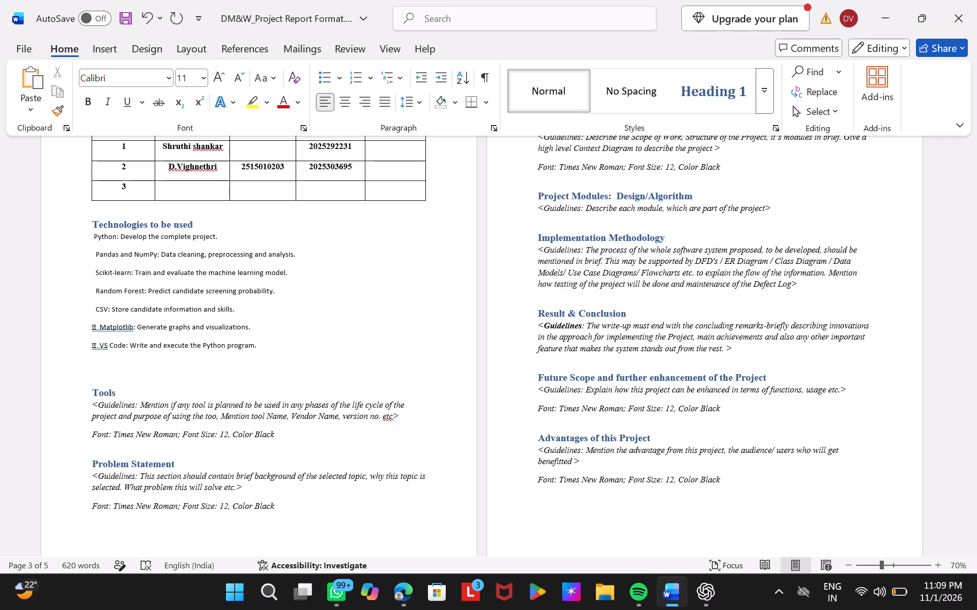
key("BackSpace")
key("Down")
key("Right")
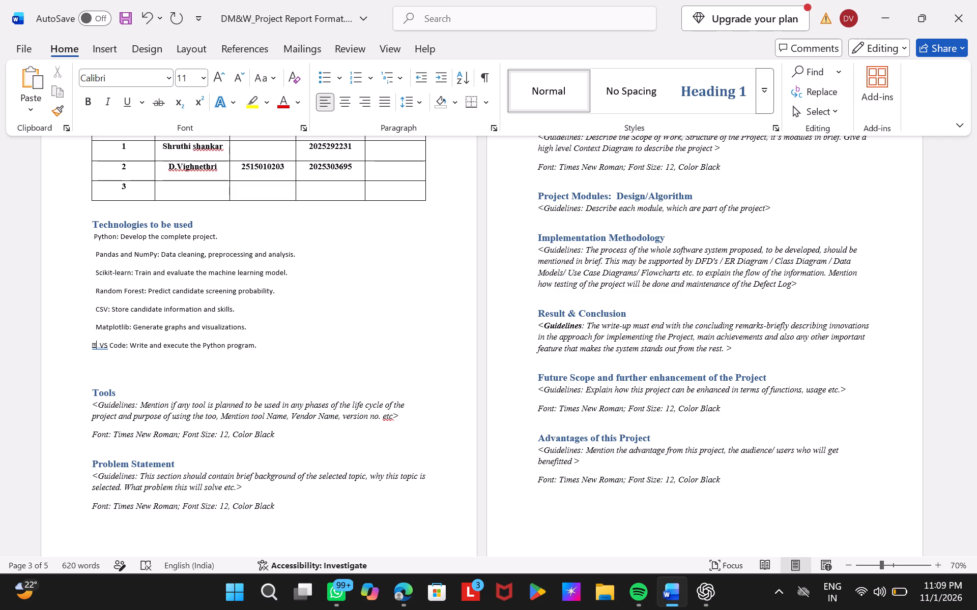
key("BackSpace")
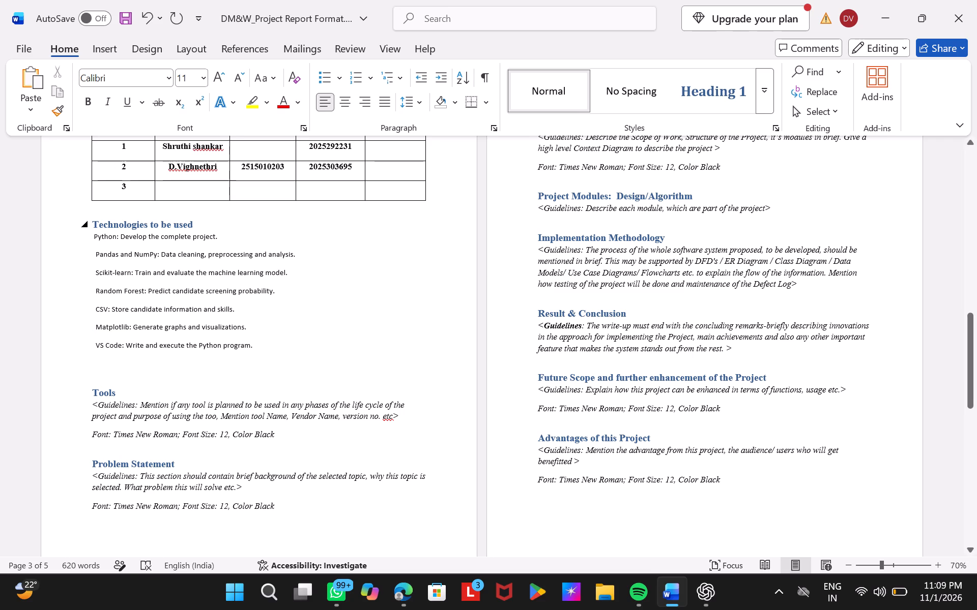
Make the words "Python" and "Pandas" bold at the start of their entries under Technologies to be used.
left_click_drag(93, 237, 113, 246)
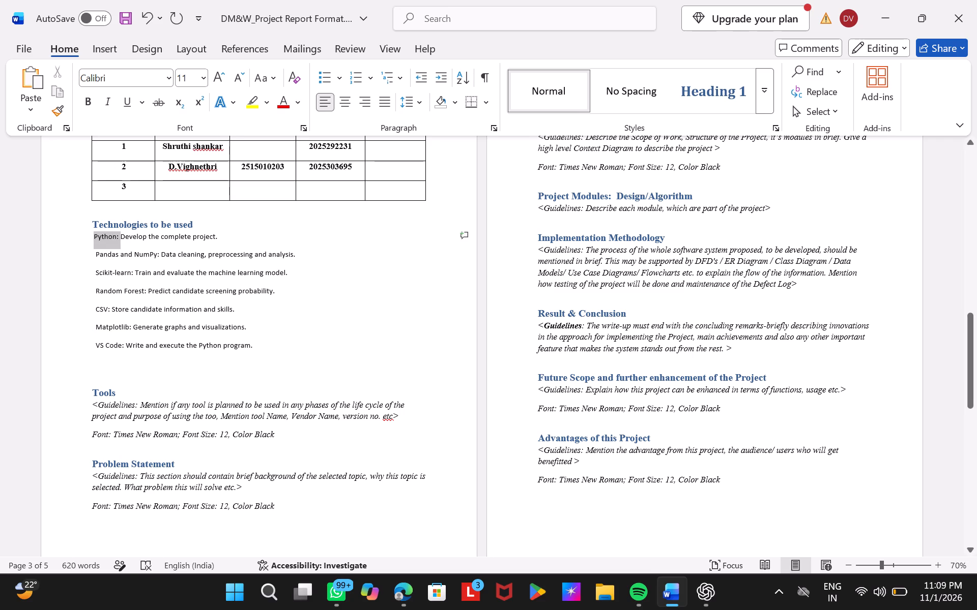
left_click_drag(113, 246, 118, 246)
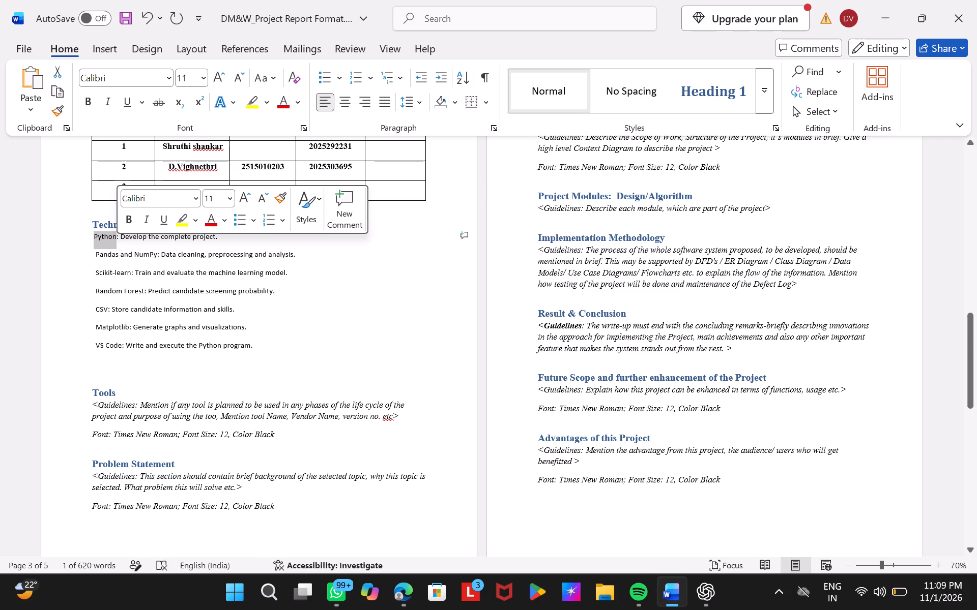
left_click(126, 227)
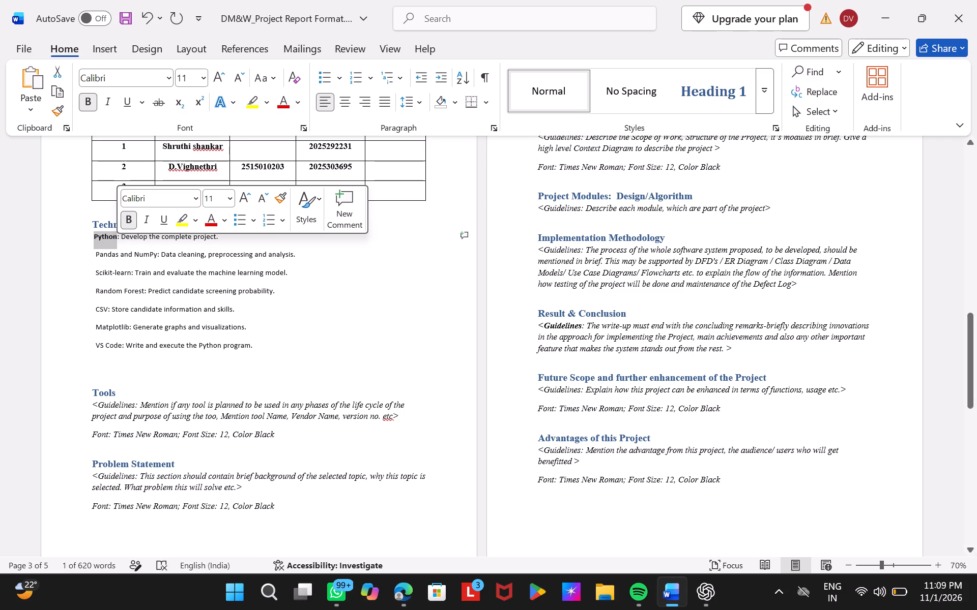
left_click_drag(95, 255, 117, 258)
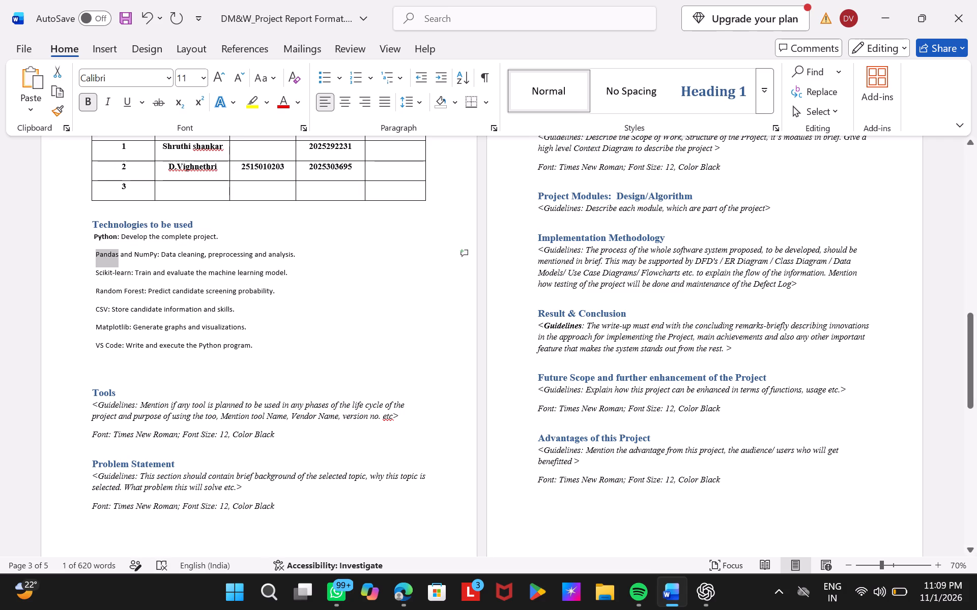
left_click_drag(117, 258, 118, 258)
left_click(123, 238)
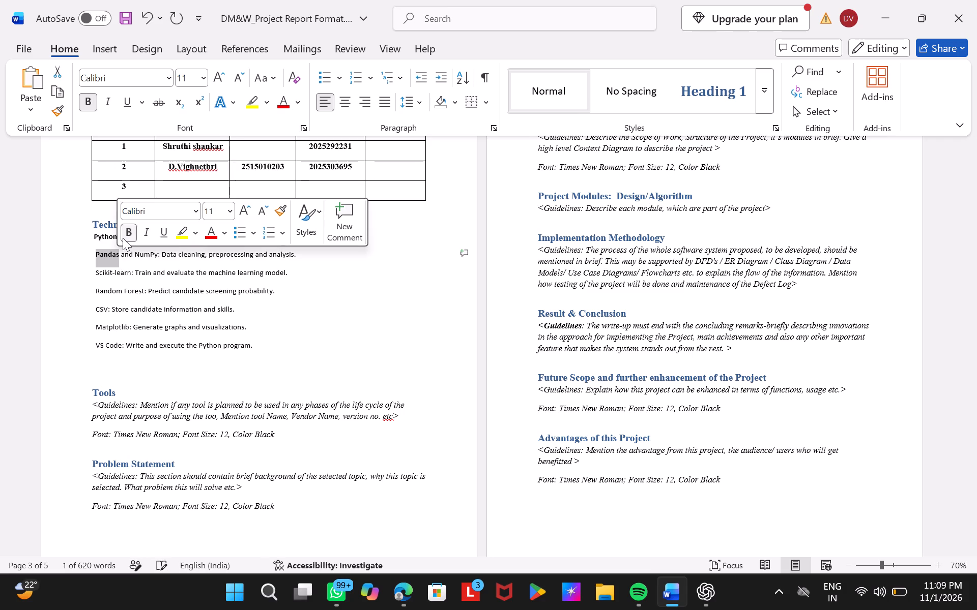
left_click(319, 281)
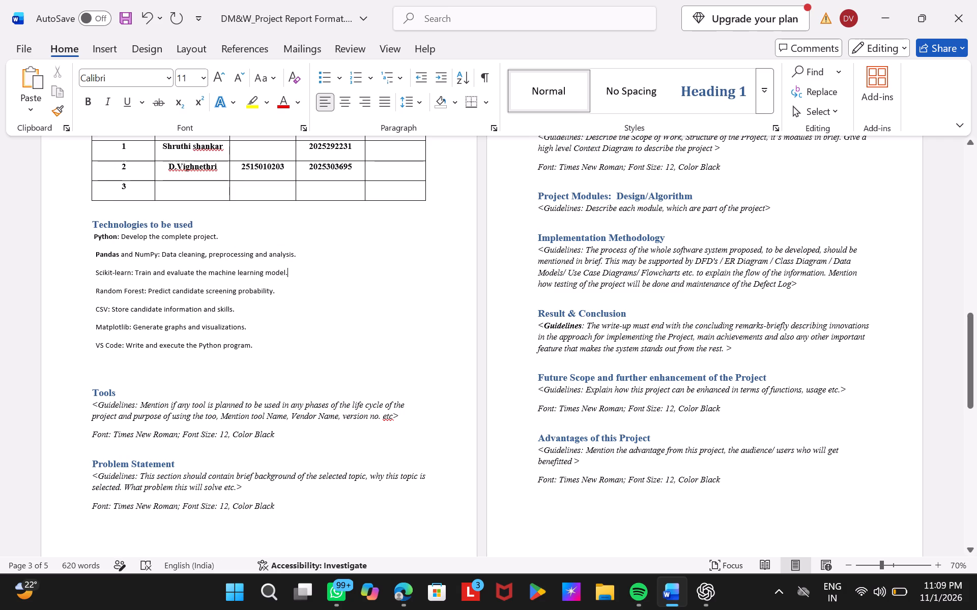
Remove the colon after "Python" and move its description, "Develop the complete project.", onto a separate line below.
left_click(118, 238)
key("Right")
key("BackSpace")
key("Return")
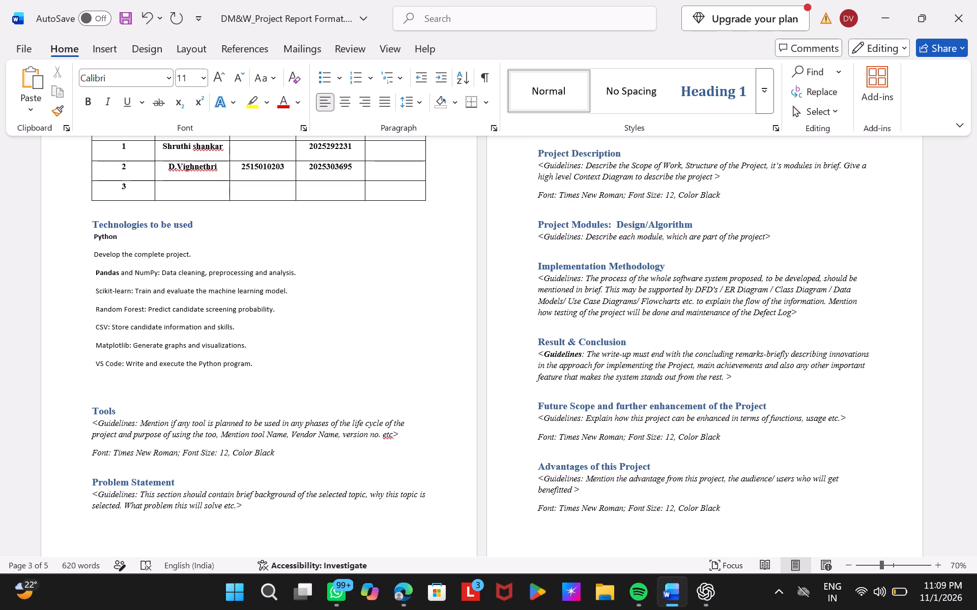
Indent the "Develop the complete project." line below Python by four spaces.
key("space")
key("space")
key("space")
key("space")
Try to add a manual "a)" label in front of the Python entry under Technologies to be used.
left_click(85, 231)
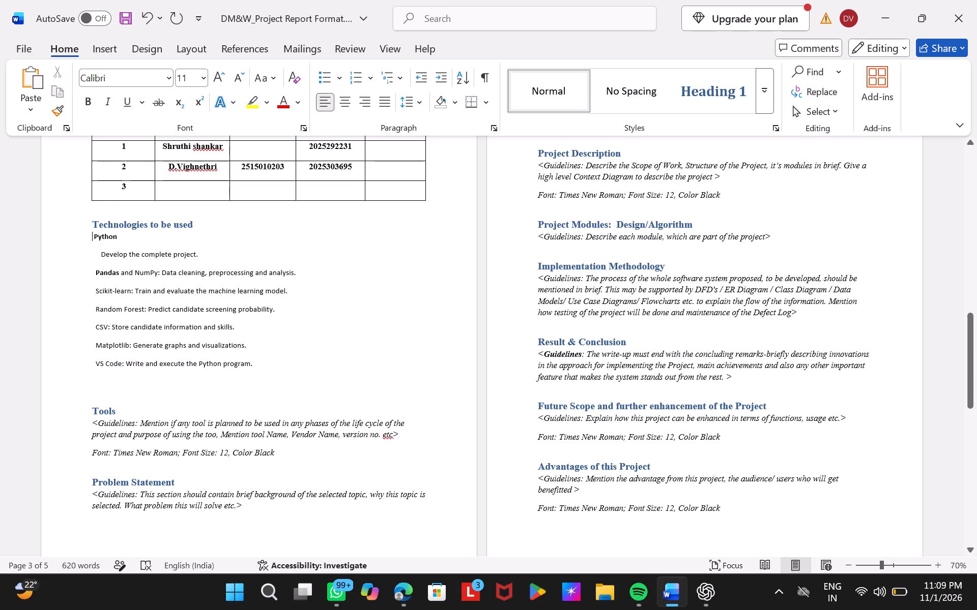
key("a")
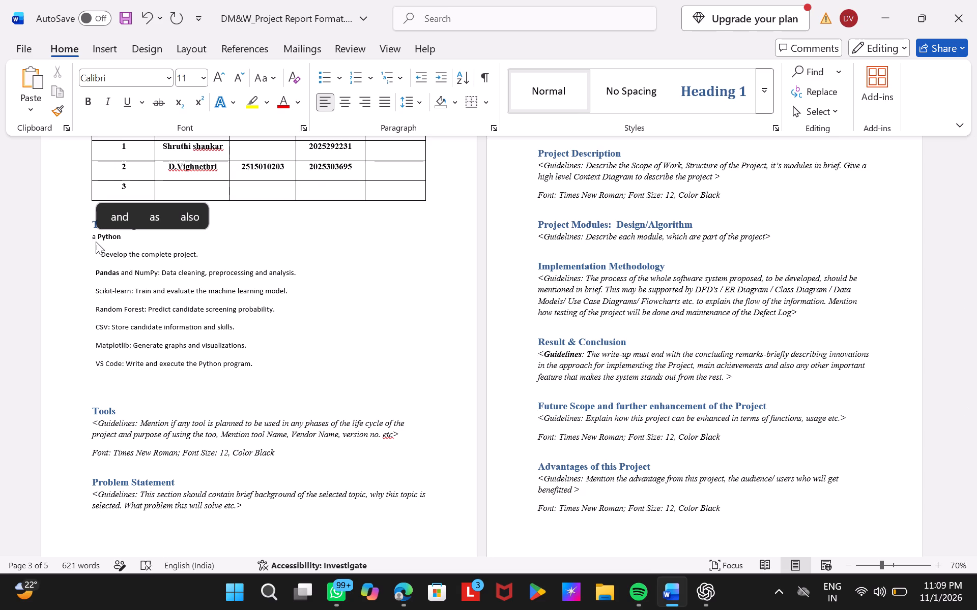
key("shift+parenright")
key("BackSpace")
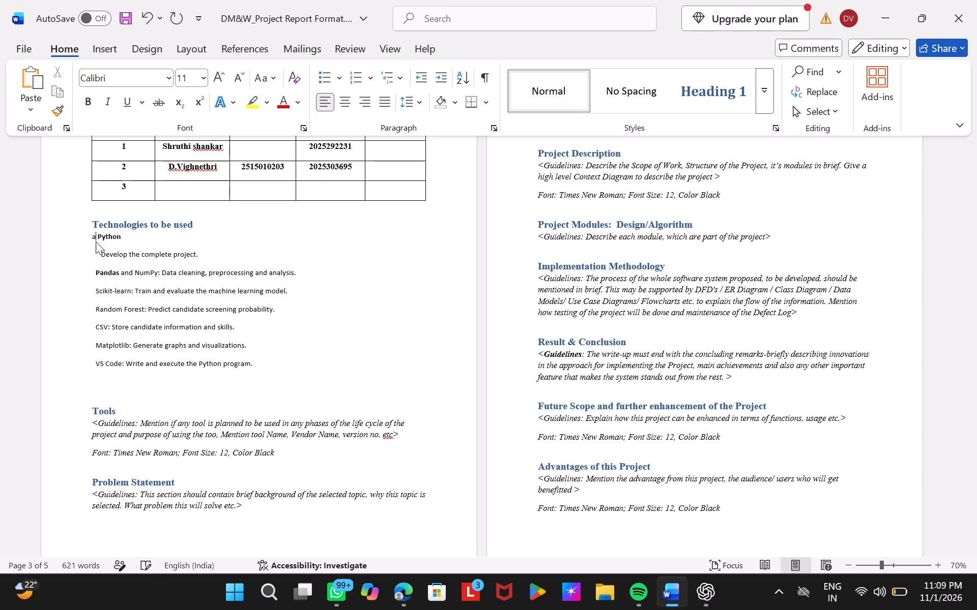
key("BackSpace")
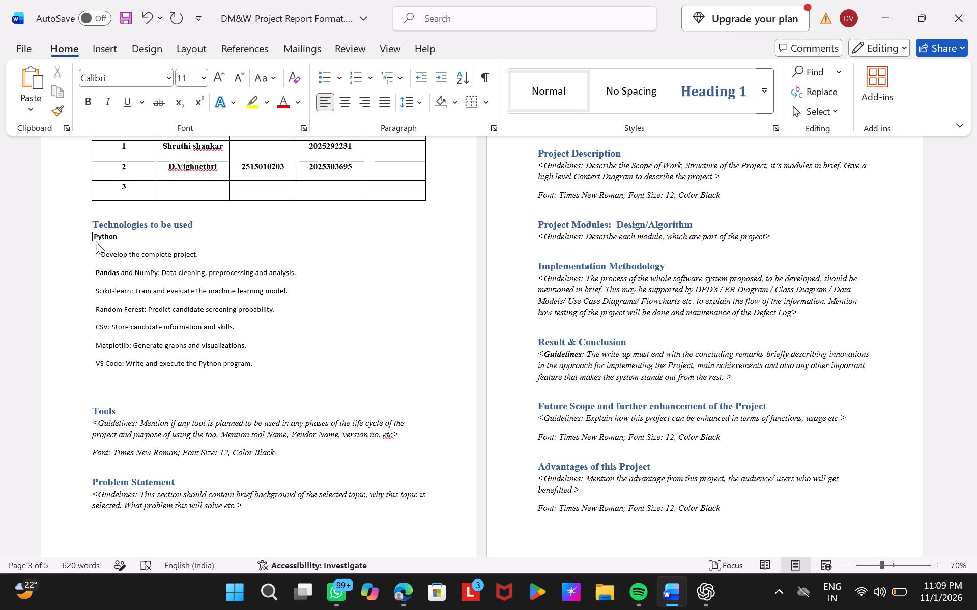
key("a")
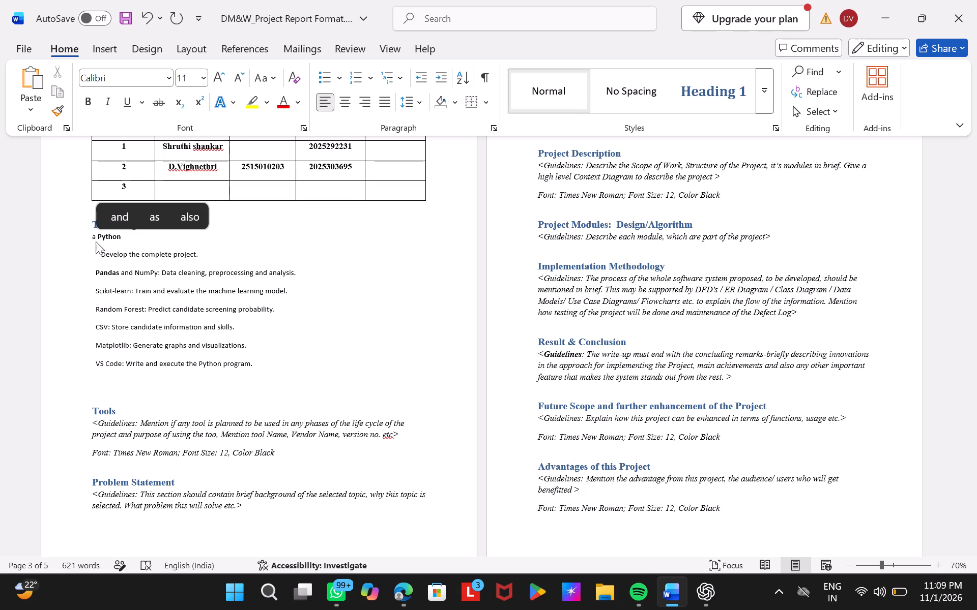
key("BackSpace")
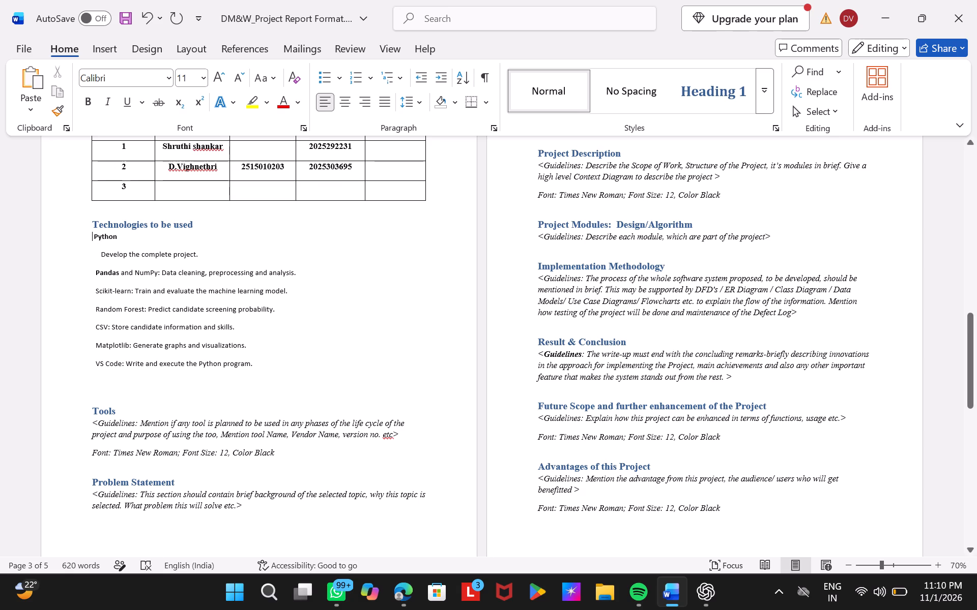
Remove the indent and line break so "Develop the complete project." sits on the same line as Python.
left_click(99, 254)
key("BackSpace")
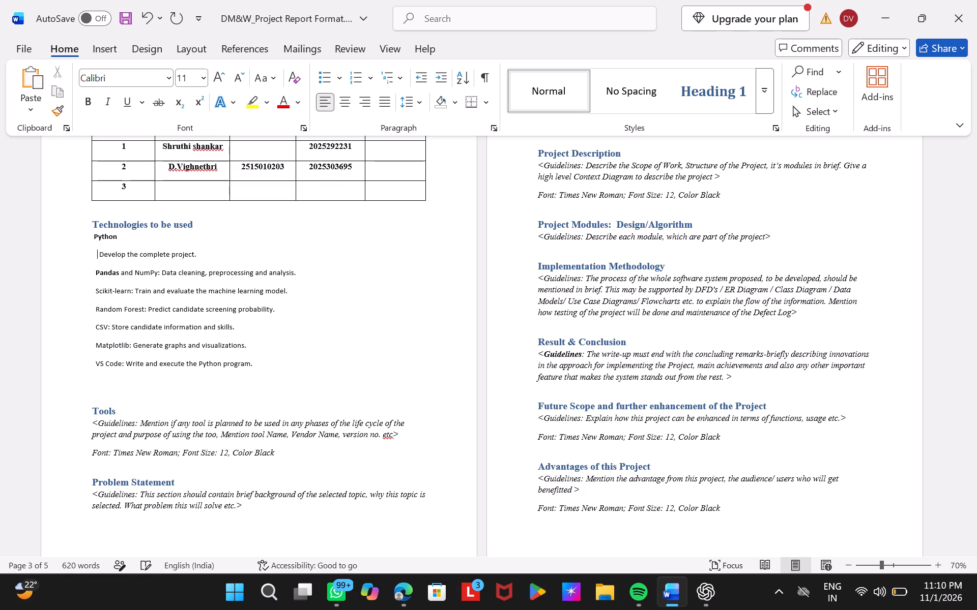
key("BackSpace")
key("BackSpace")
key("BackSpace")
key("BackSpace")
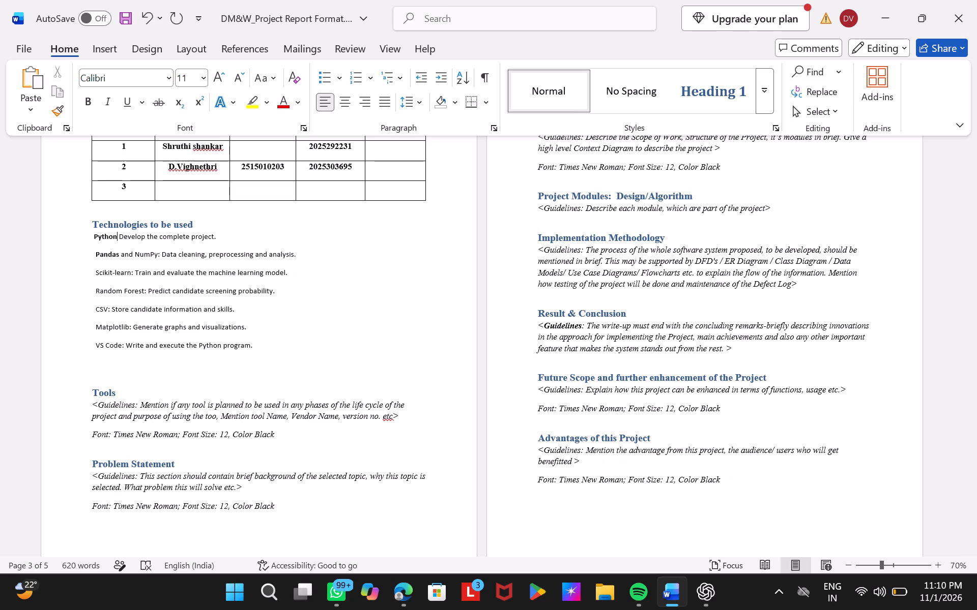
Apply a), b), c) lettered numbering to all the Technologies to be used entries, from Python through VS Code.
left_click(355, 73)
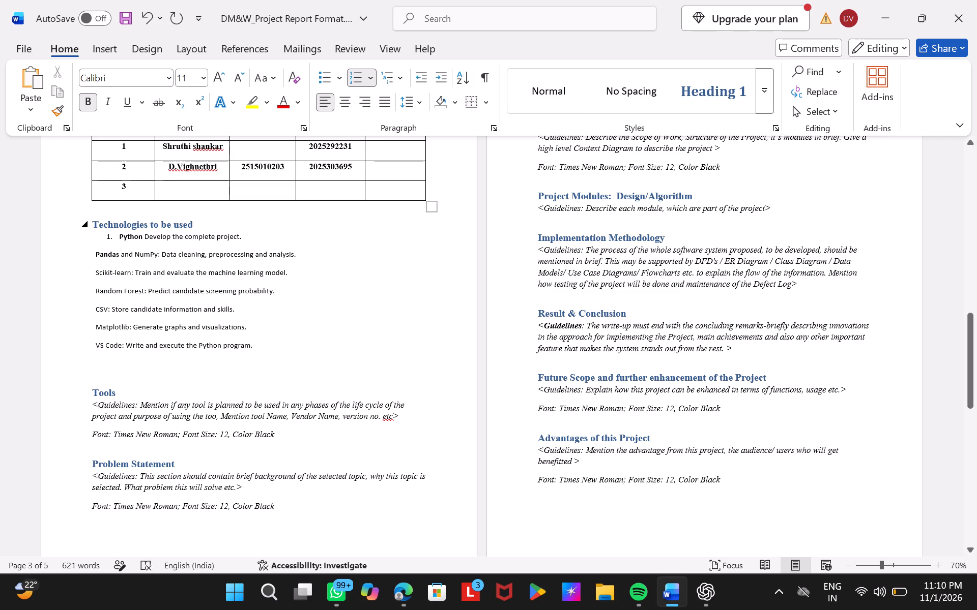
left_click(149, 16)
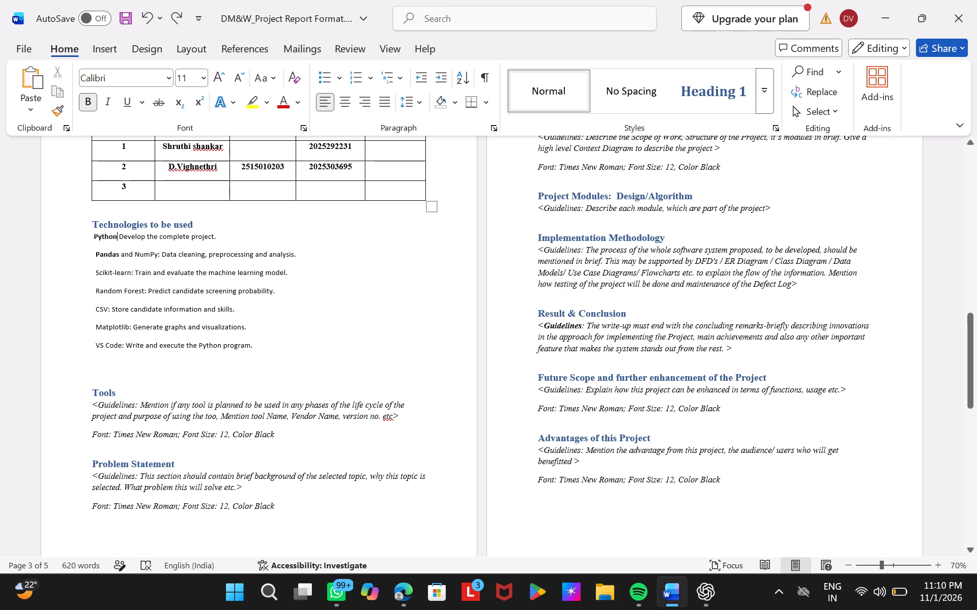
left_click_drag(92, 235, 294, 340)
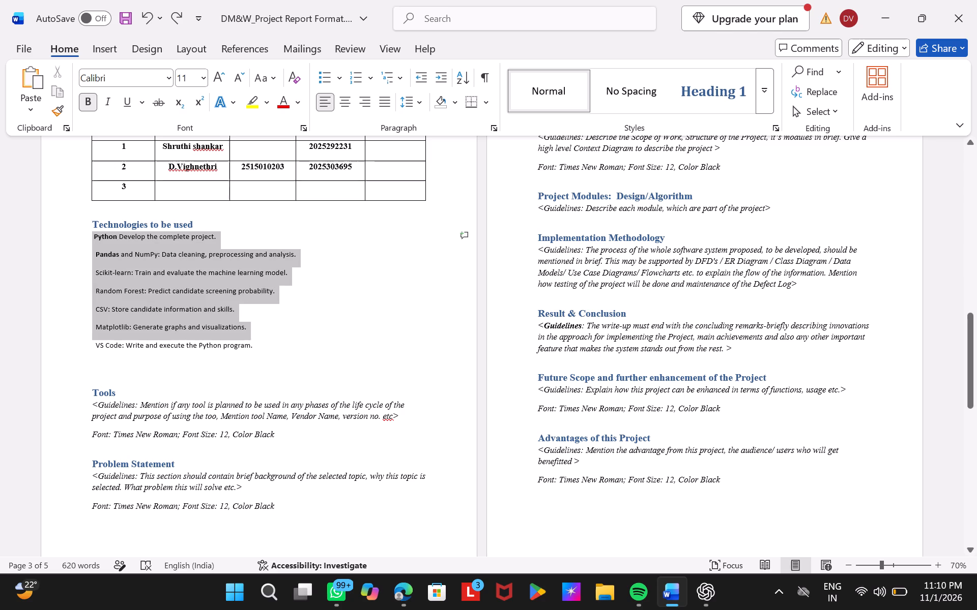
left_click_drag(294, 340, 294, 346)
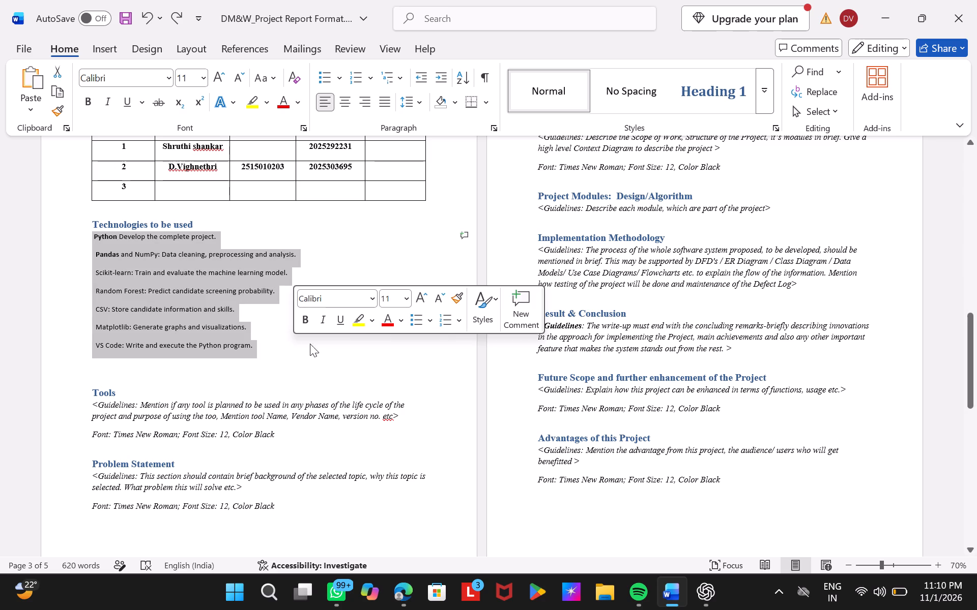
left_click(456, 319)
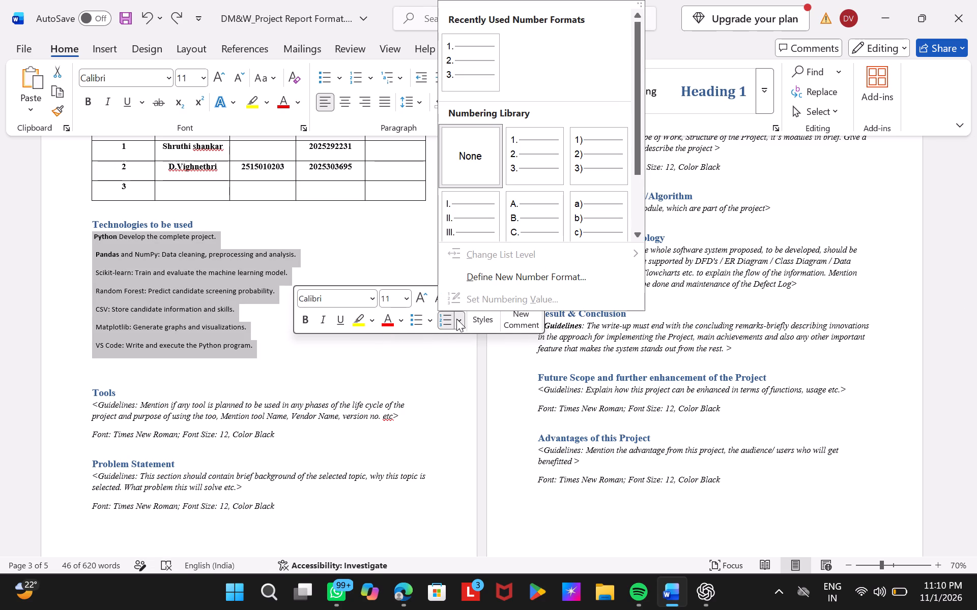
left_click(570, 214)
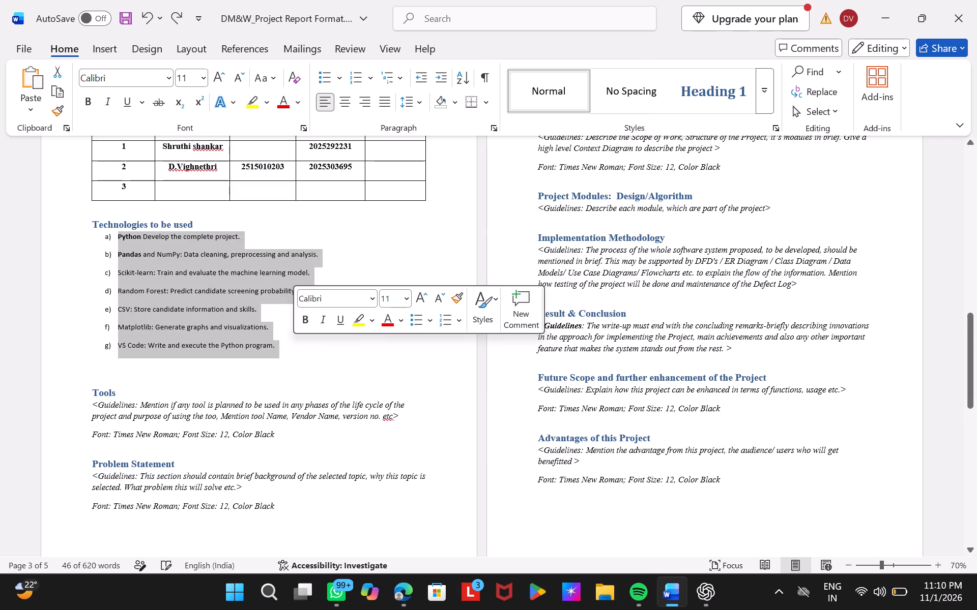
left_click(409, 234)
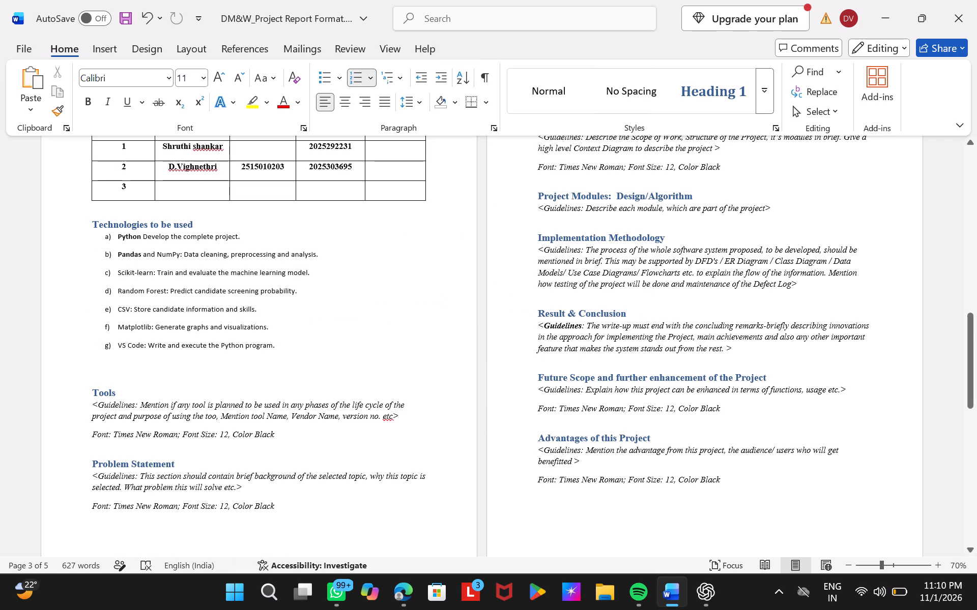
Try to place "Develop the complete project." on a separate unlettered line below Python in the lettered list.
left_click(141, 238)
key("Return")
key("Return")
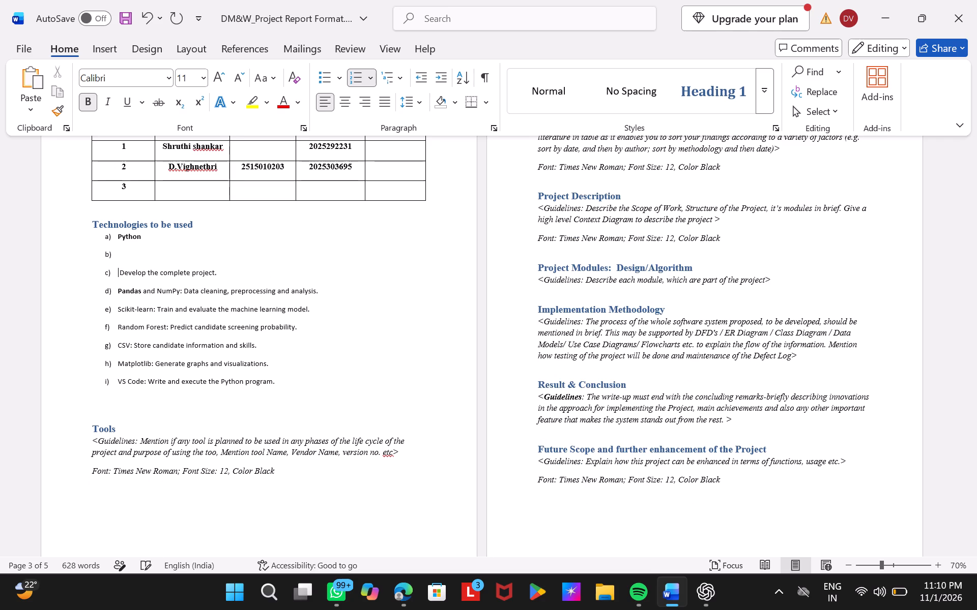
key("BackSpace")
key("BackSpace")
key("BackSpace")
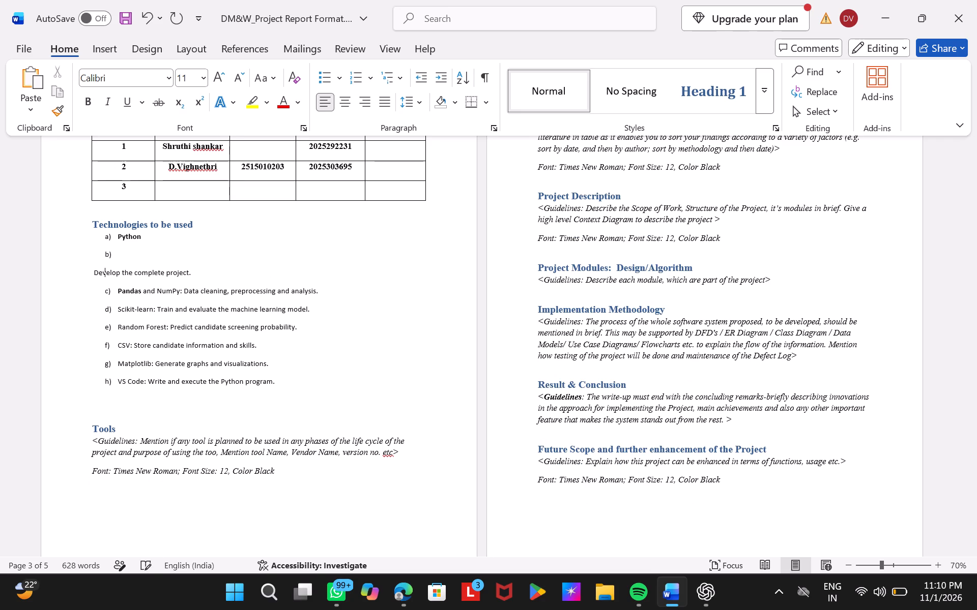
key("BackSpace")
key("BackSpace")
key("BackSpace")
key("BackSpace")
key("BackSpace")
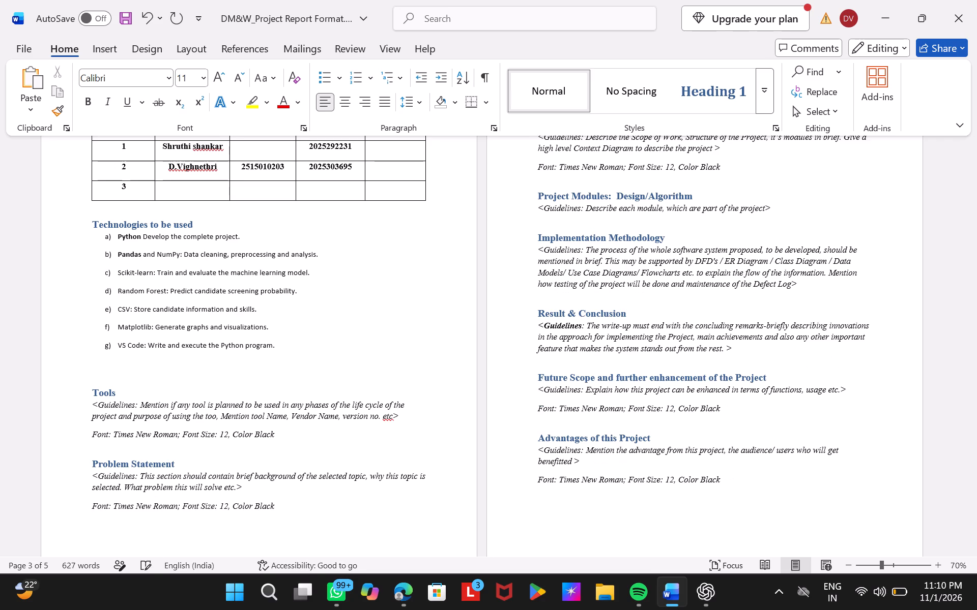
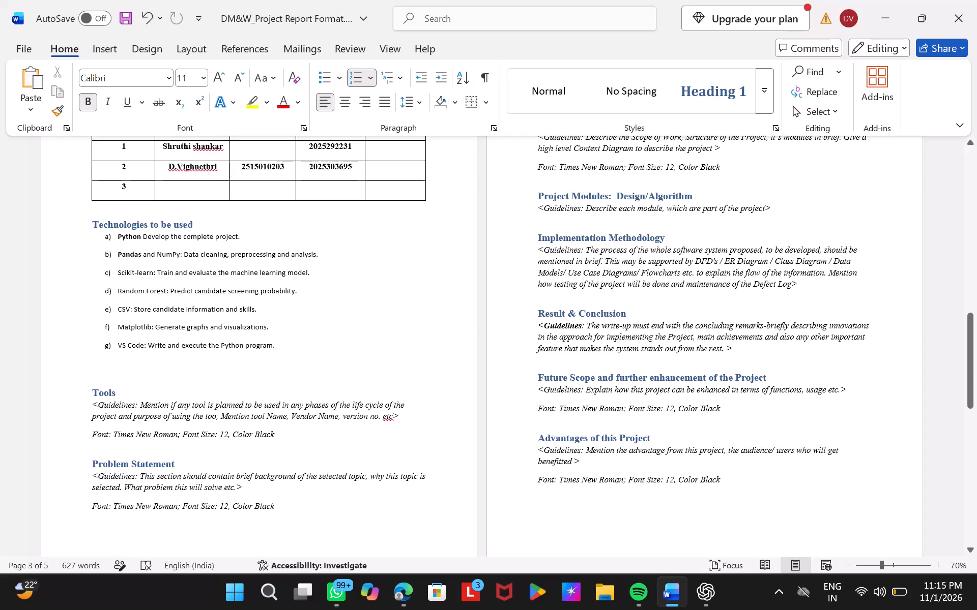
Undo the line-break attempts below Python and the a), b), c) lettering on the Technologies to be used entries.
left_click(141, 11)
left_click(141, 11)
left_click(141, 11)
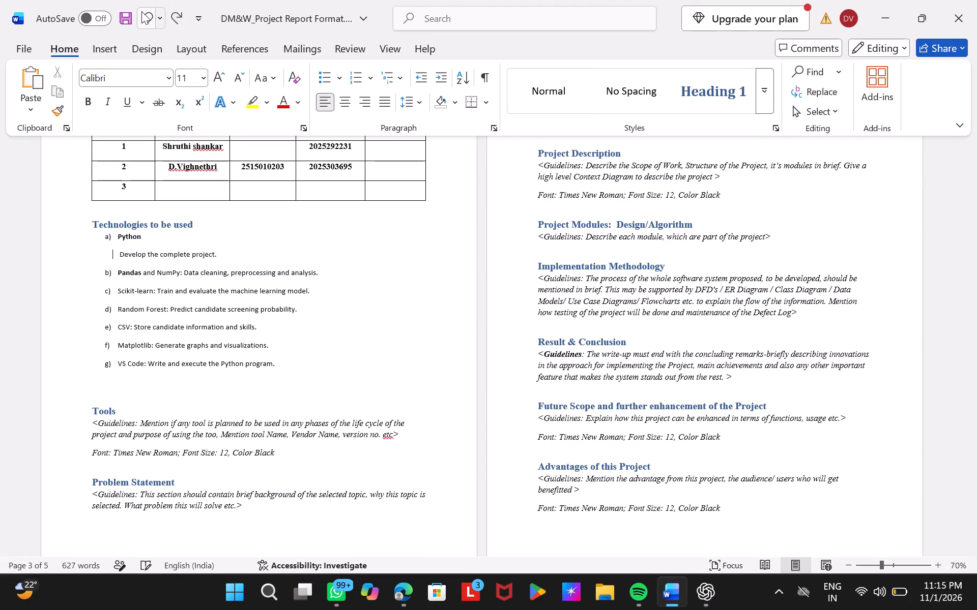
left_click(141, 11)
left_click(141, 11)
left_click(141, 11)
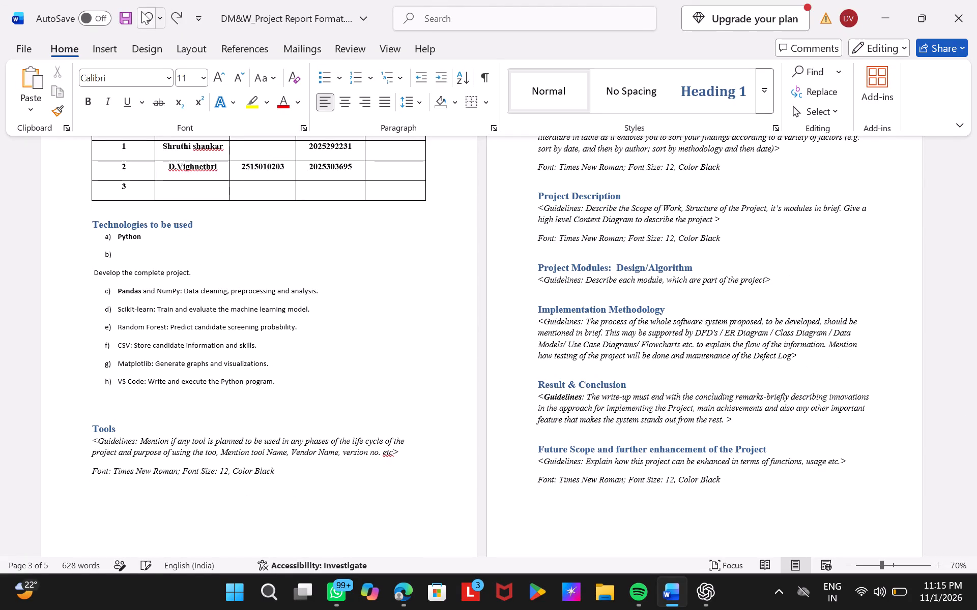
left_click(141, 11)
left_click(141, 11)
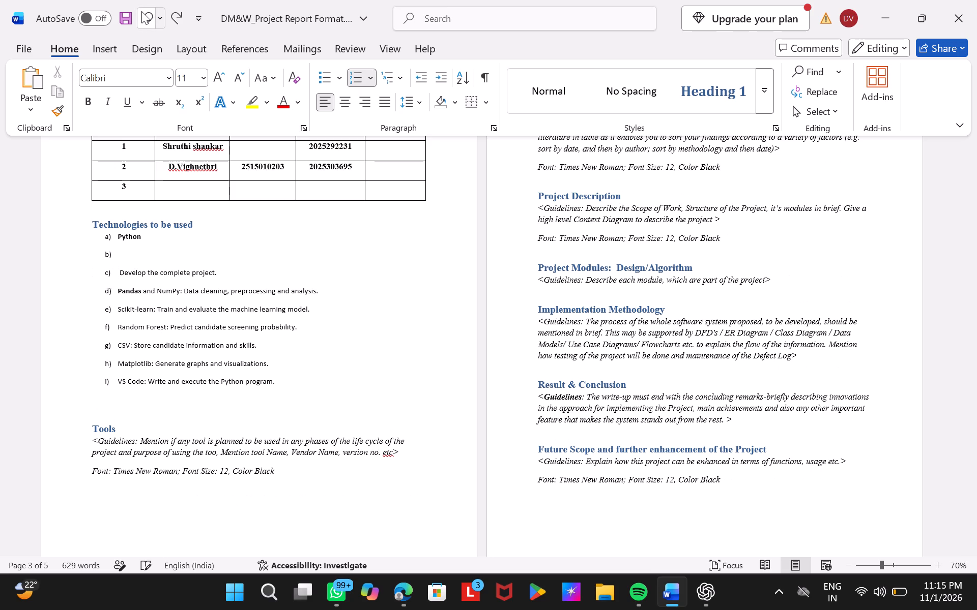
left_click(141, 11)
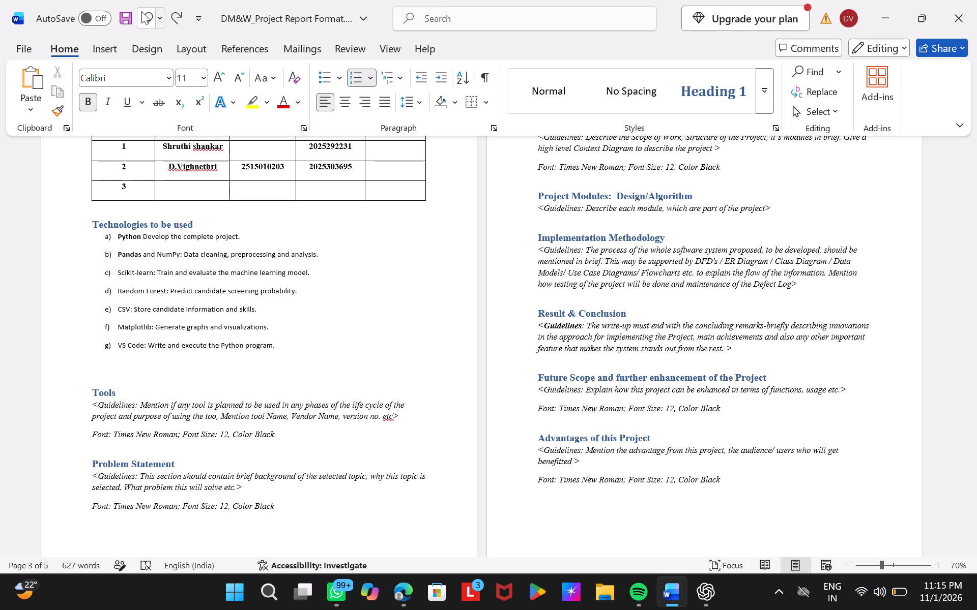
left_click(141, 11)
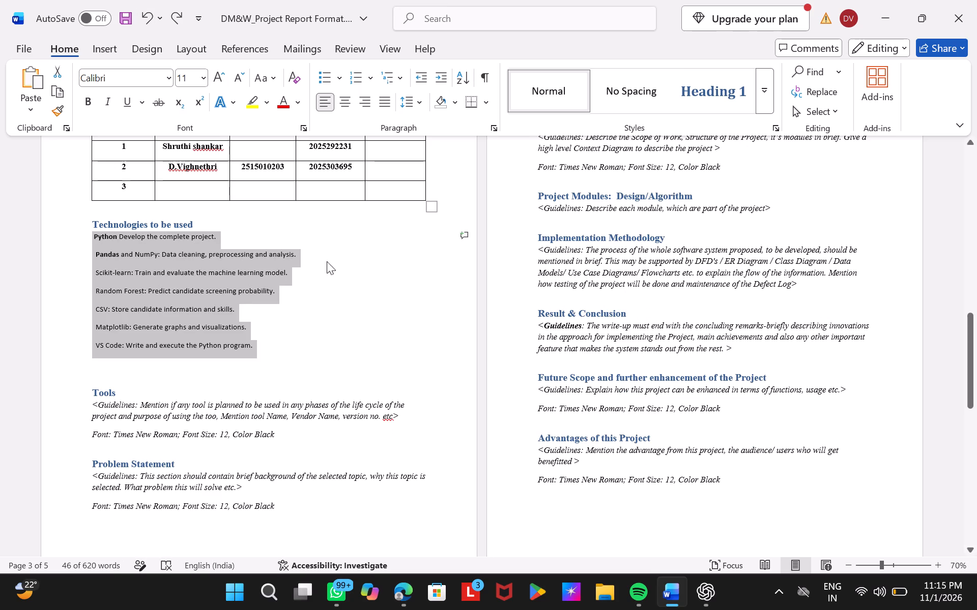
Increase the font size of all Technologies to be used entries, from Python through VS Code, to 12.
left_click(320, 291)
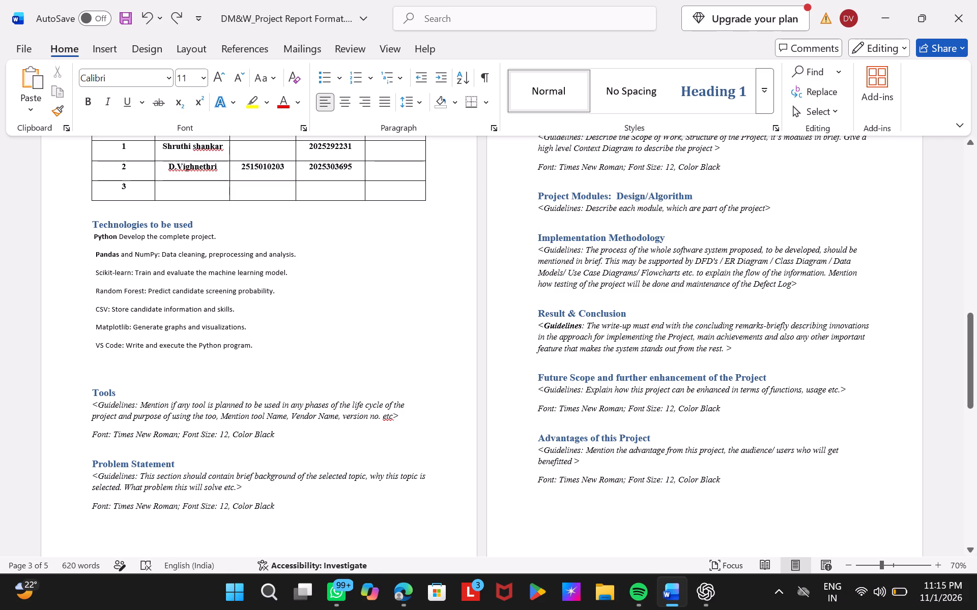
left_click_drag(93, 237, 326, 345)
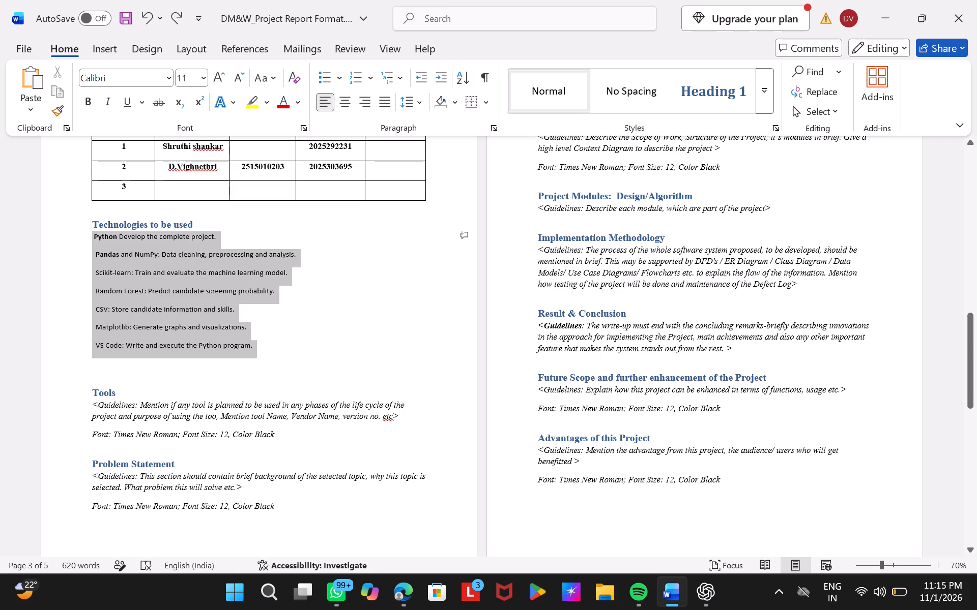
left_click_drag(326, 345, 326, 346)
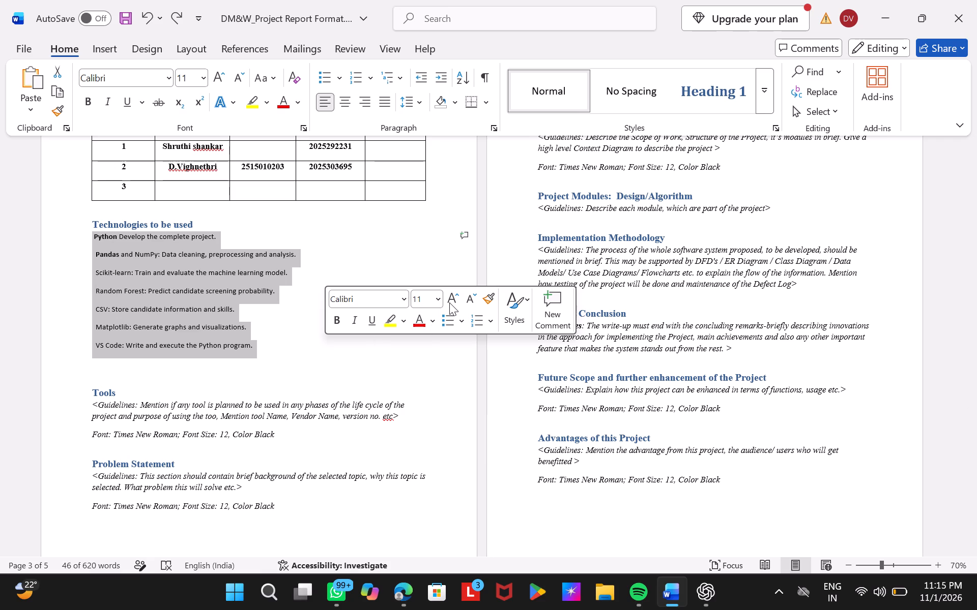
left_click(449, 302)
left_click(379, 252)
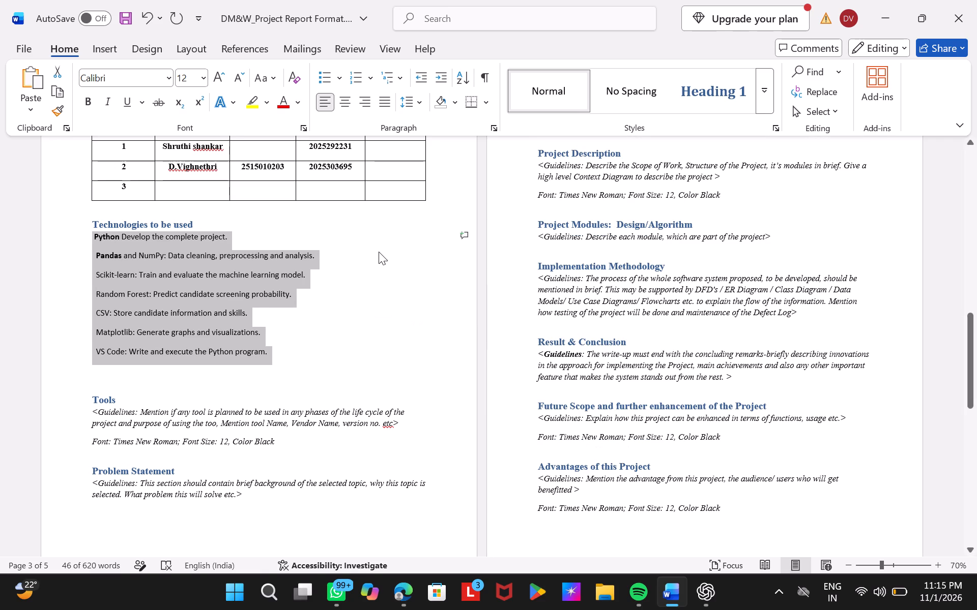
Move "Develop the complete project." onto its own line below Python and indent it with five spaces.
left_click(119, 236)
key("Return")
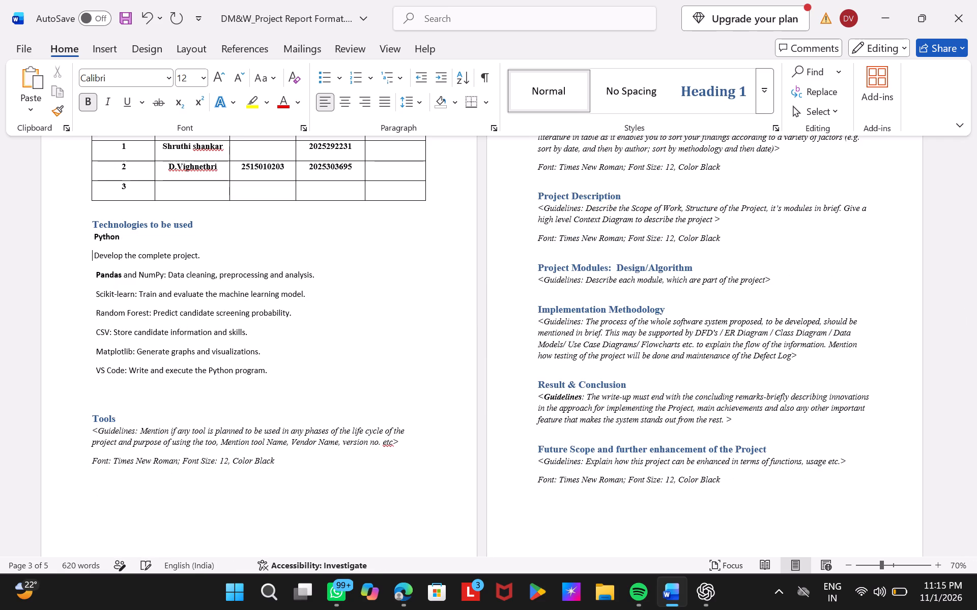
key("space")
key("space")
key("space")
key("space")
key("space")
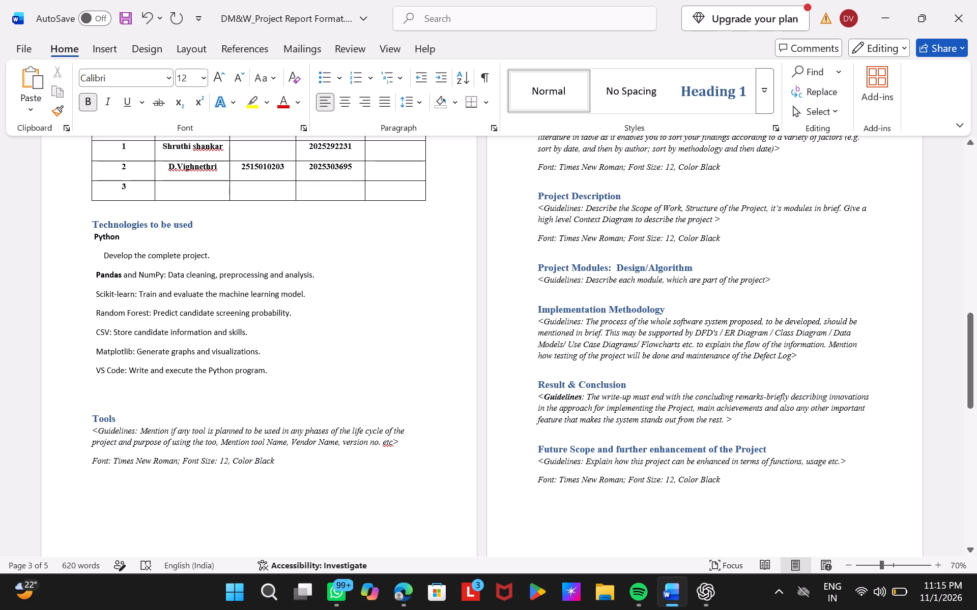
Make "and NumPy" bold so it matches Pandas in the technologies list.
left_click_drag(125, 277, 160, 279)
left_click(168, 256)
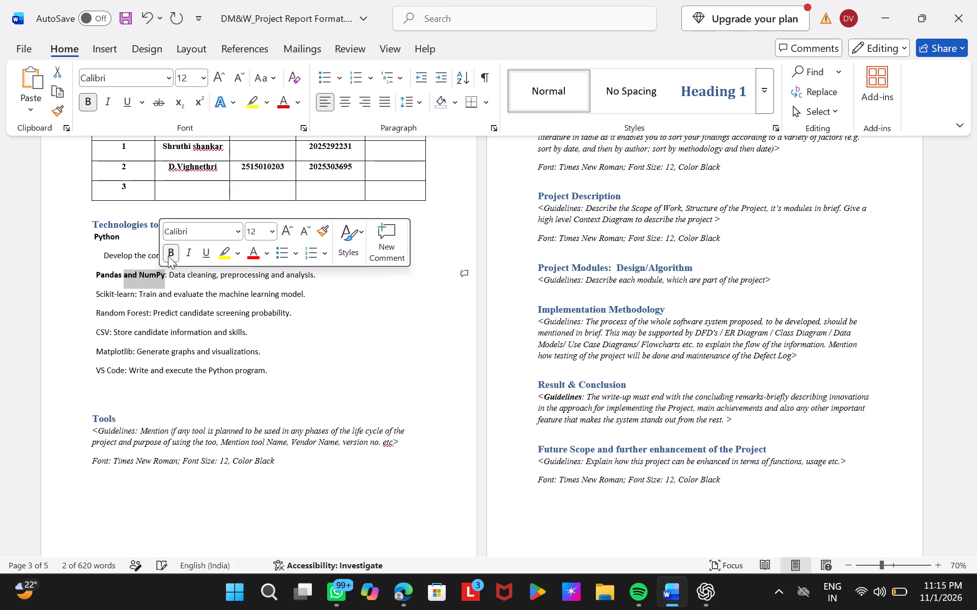
left_click(339, 327)
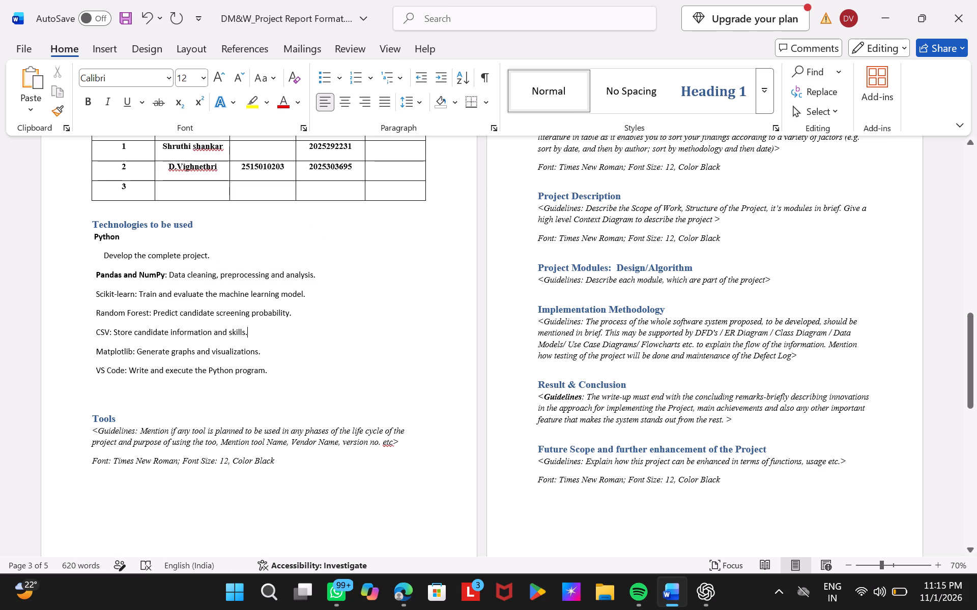
Remove the colon after Pandas and NumPy and put "Data cleaning, preprocessing and analysis." on its own line below, indented with five spaces.
left_click(167, 276)
key("BackSpace")
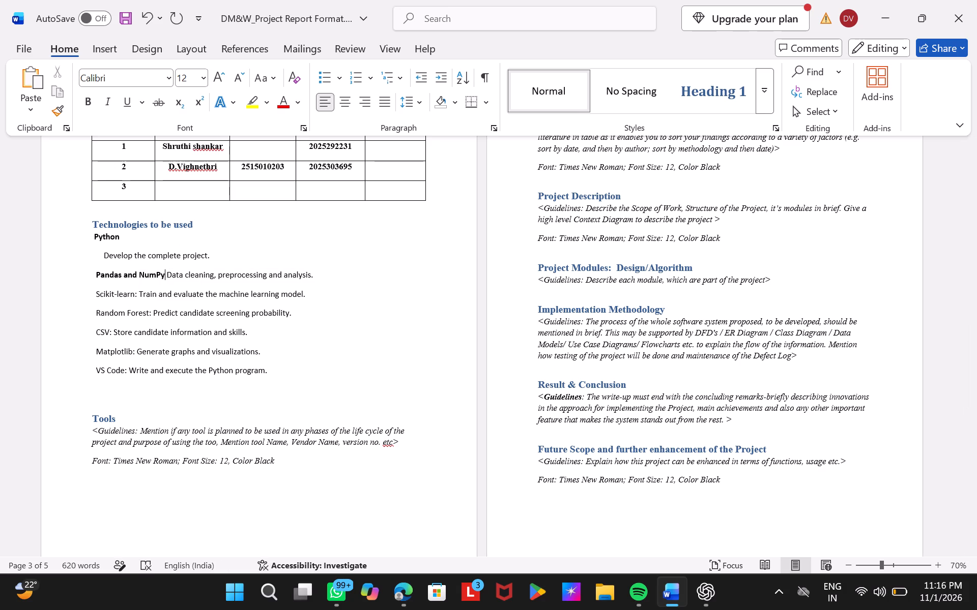
key("Return")
key("Return")
key("Return")
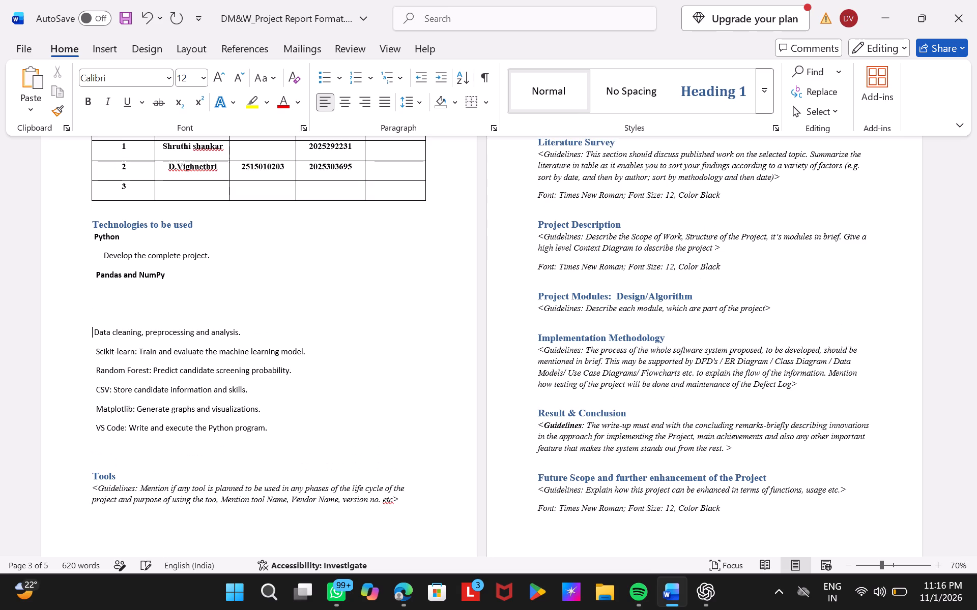
key("BackSpace")
key("BackSpace")
key("BackSpace")
key("Return")
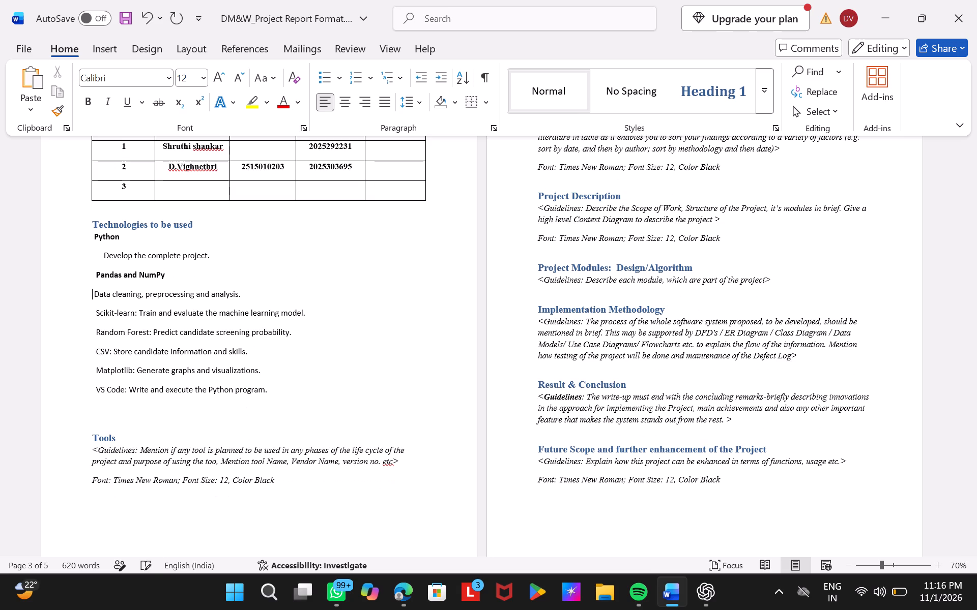
key("space")
key("space")
key("space")
key("space")
key("space")
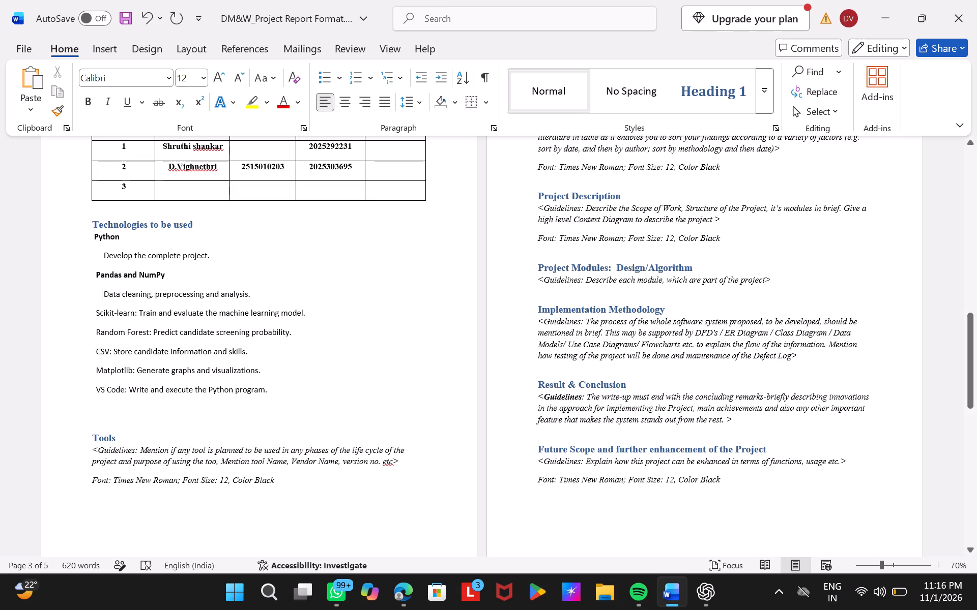
Make the technology names Scikit-learn, Random Forest, CSV, Matplotlib and VS Code bold, leaving their descriptions in regular weight.
left_click_drag(95, 313, 138, 313)
left_click_drag(138, 313, 135, 313)
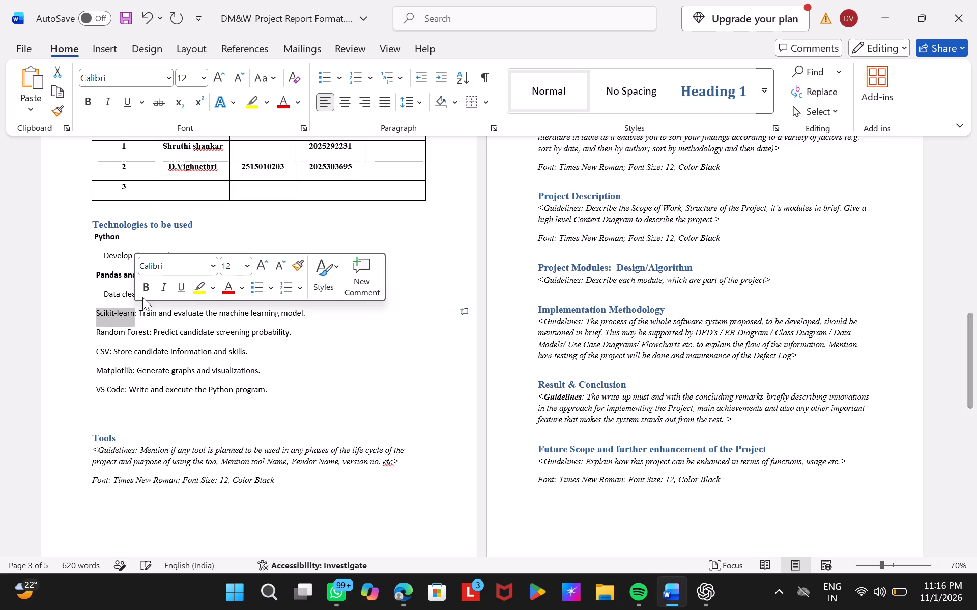
left_click(143, 291)
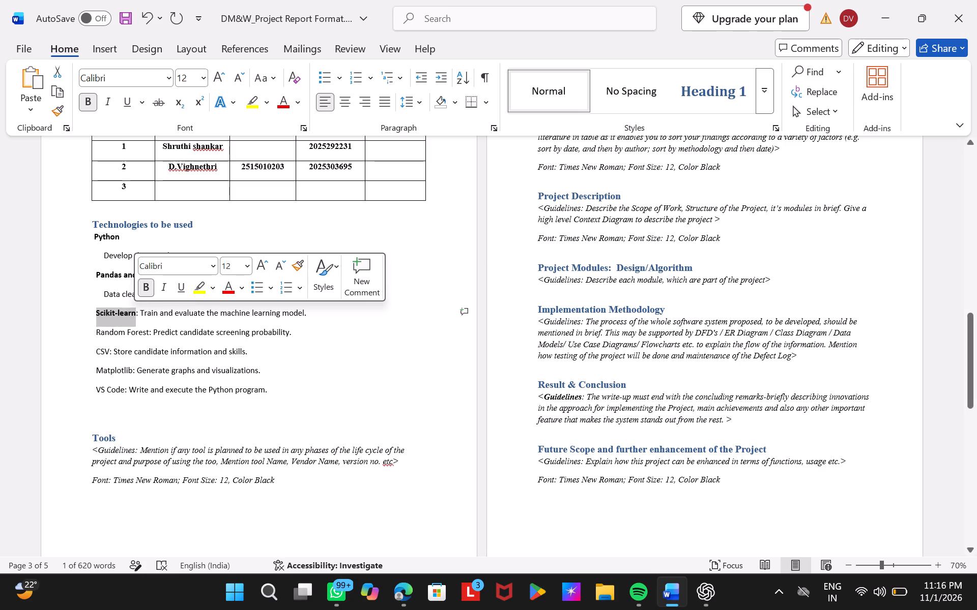
left_click_drag(94, 331, 147, 341)
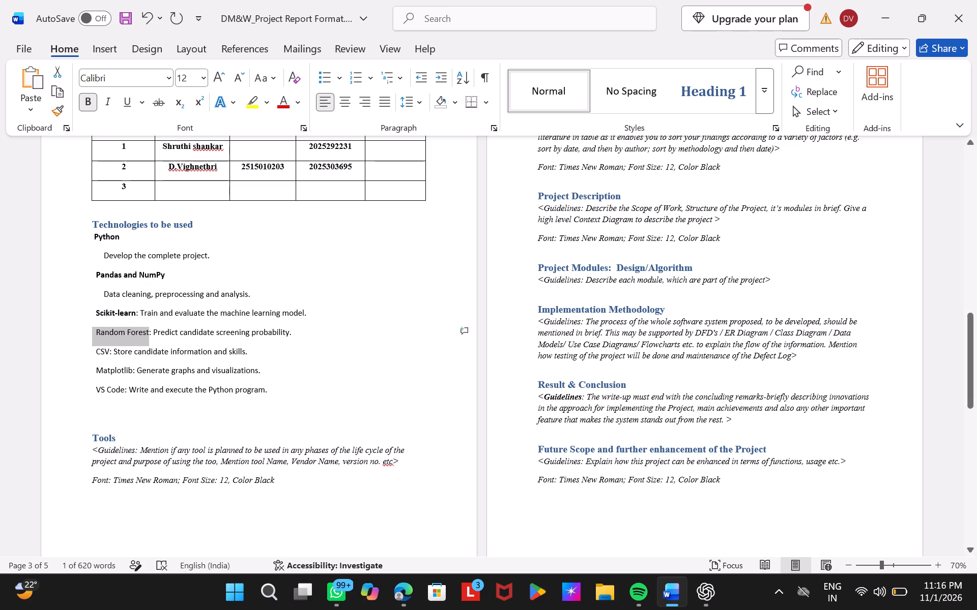
left_click(157, 318)
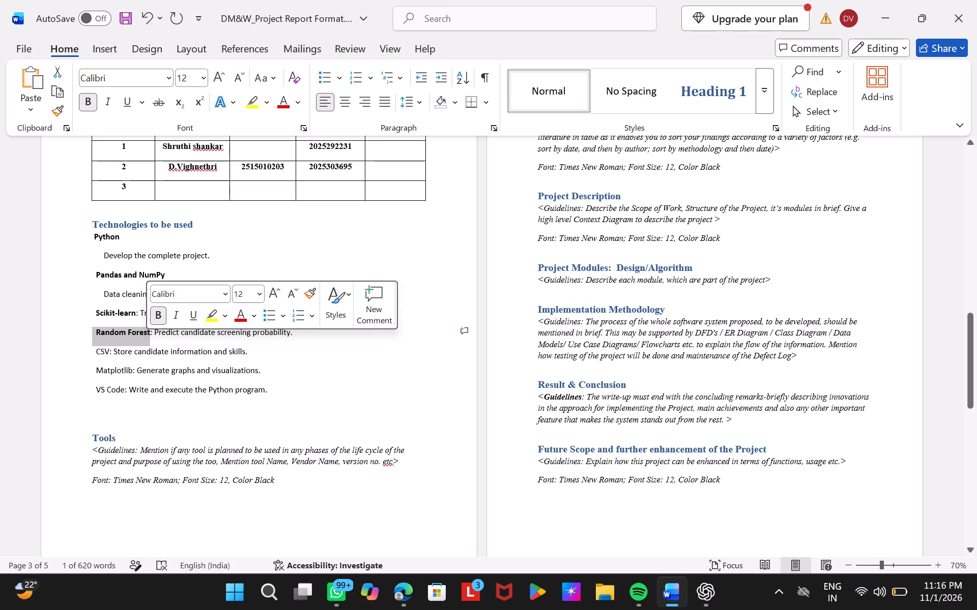
left_click_drag(94, 351, 110, 351)
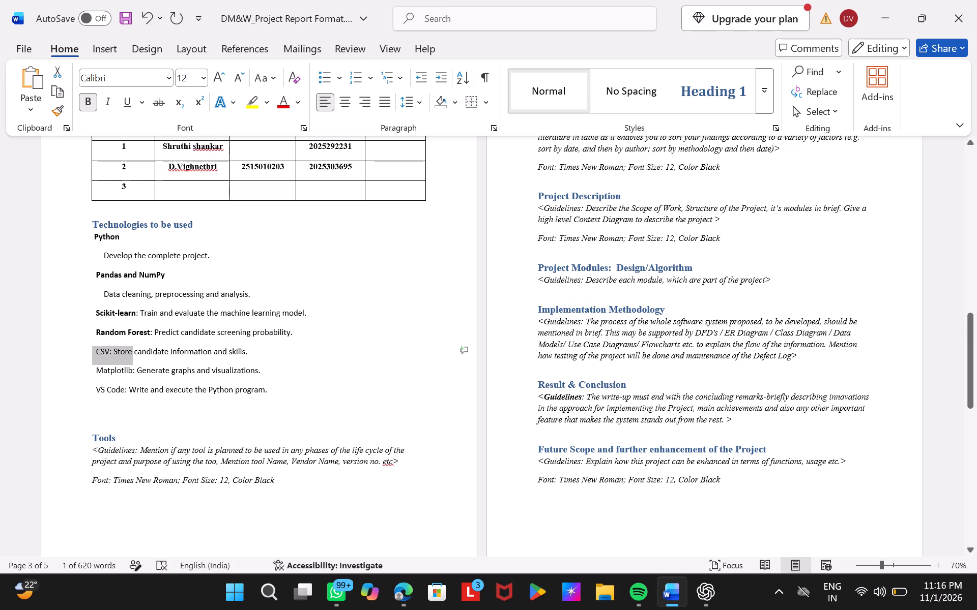
left_click_drag(110, 351, 108, 352)
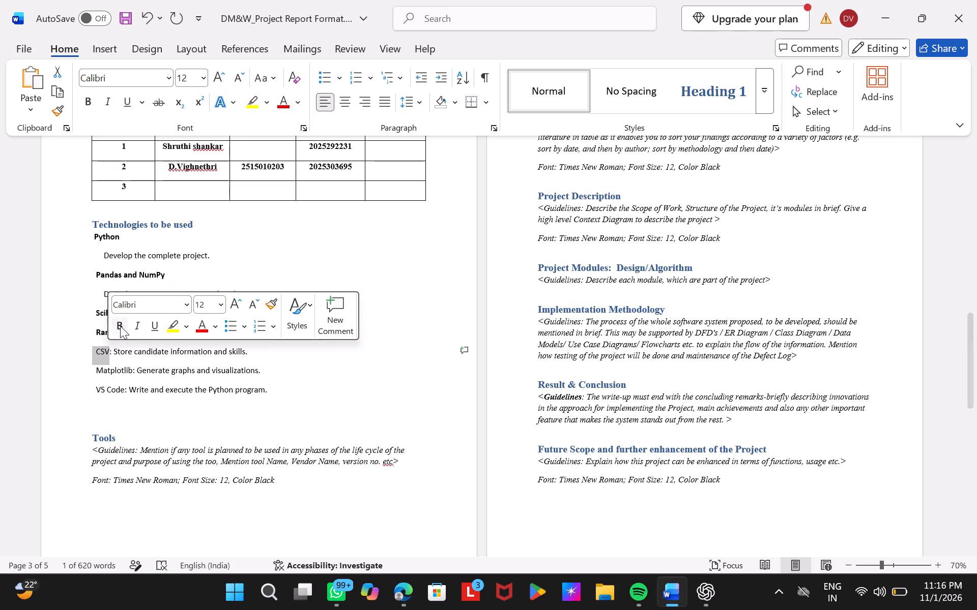
left_click(120, 326)
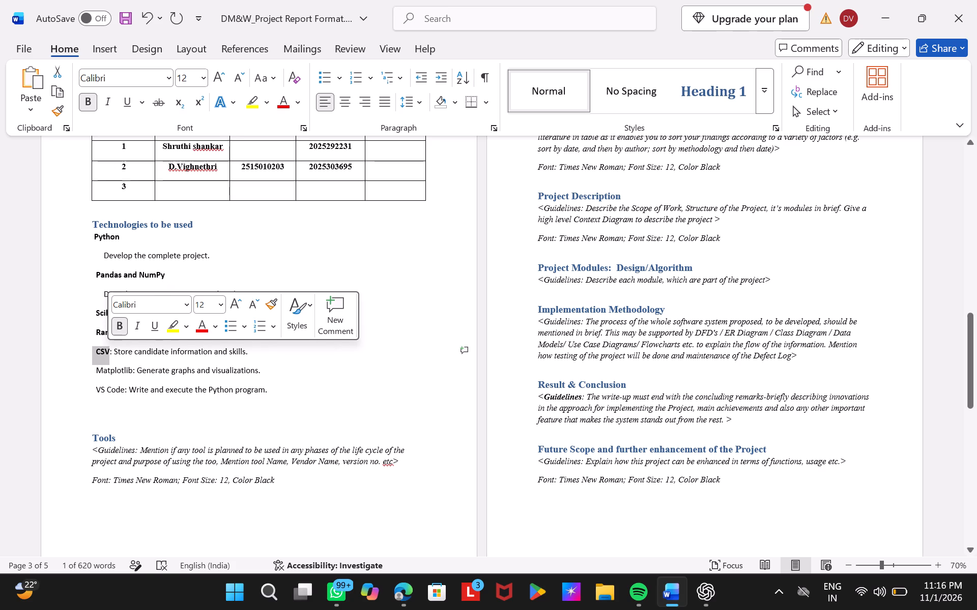
left_click_drag(94, 368, 134, 370)
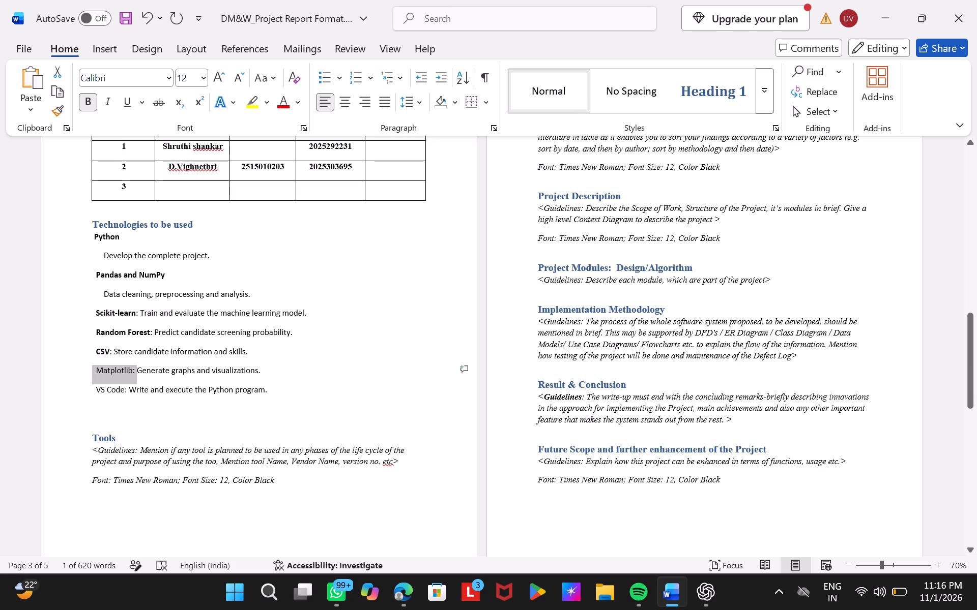
left_click_drag(134, 370, 132, 369)
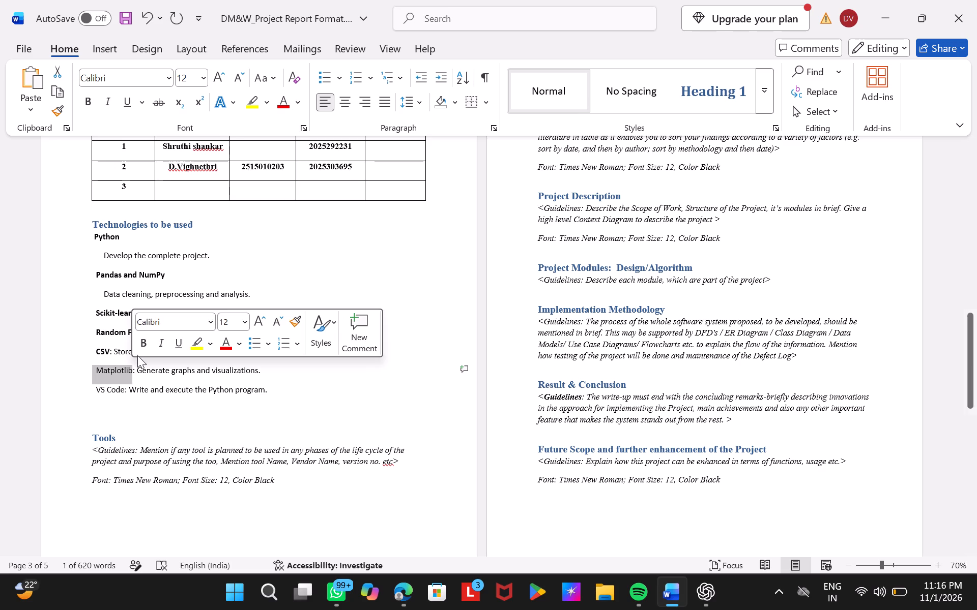
left_click(139, 349)
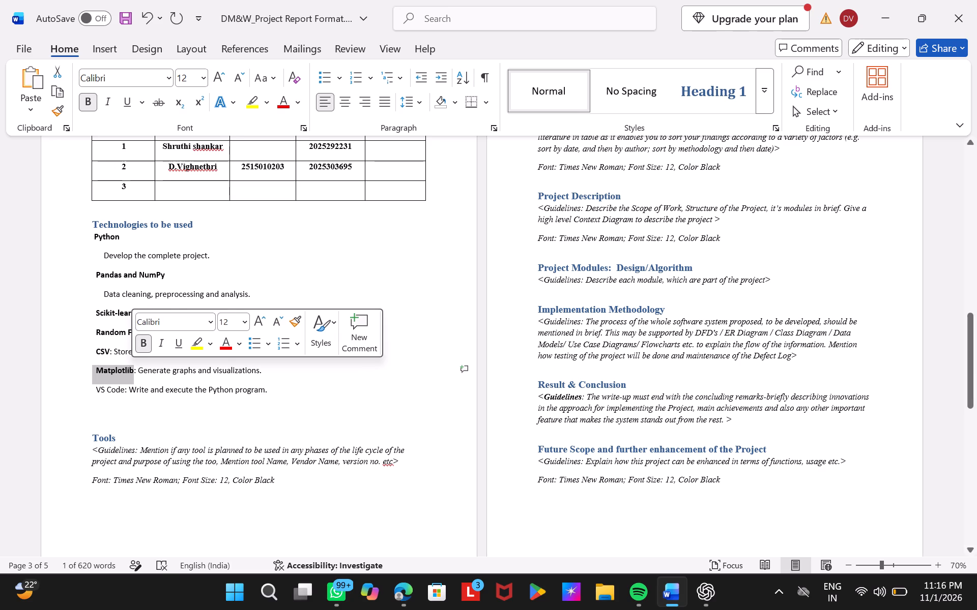
left_click_drag(92, 389, 125, 389)
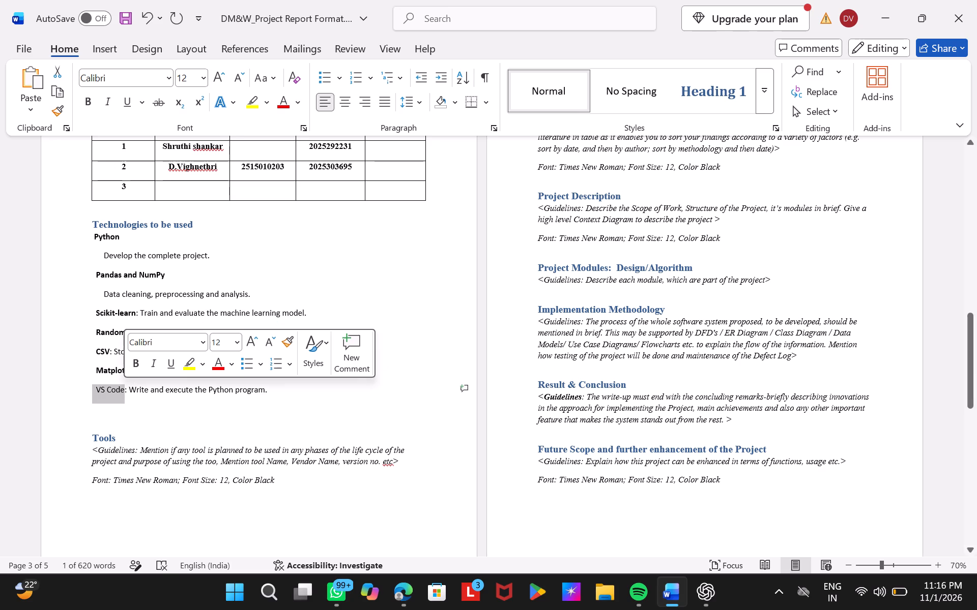
left_click(133, 370)
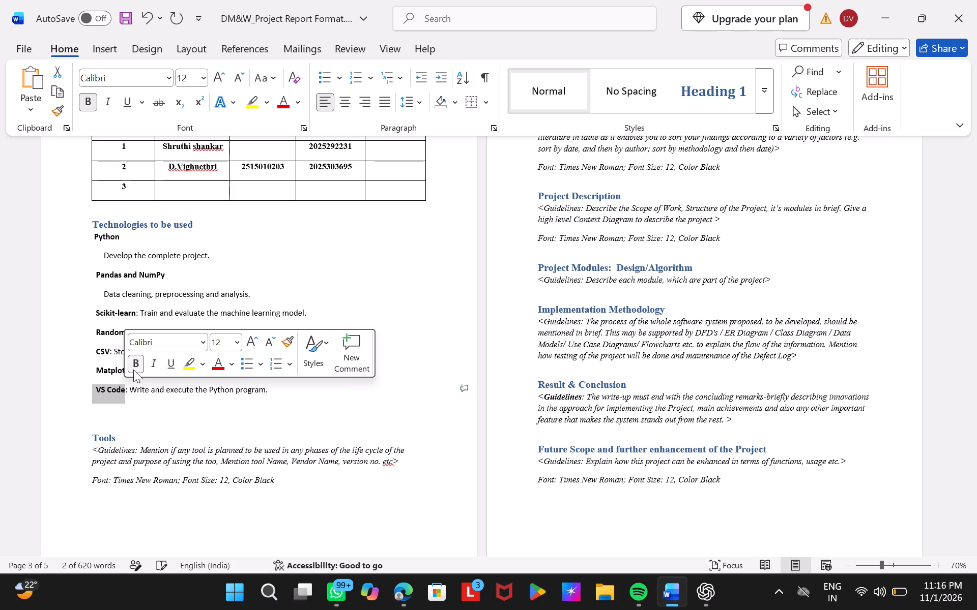
left_click(116, 430)
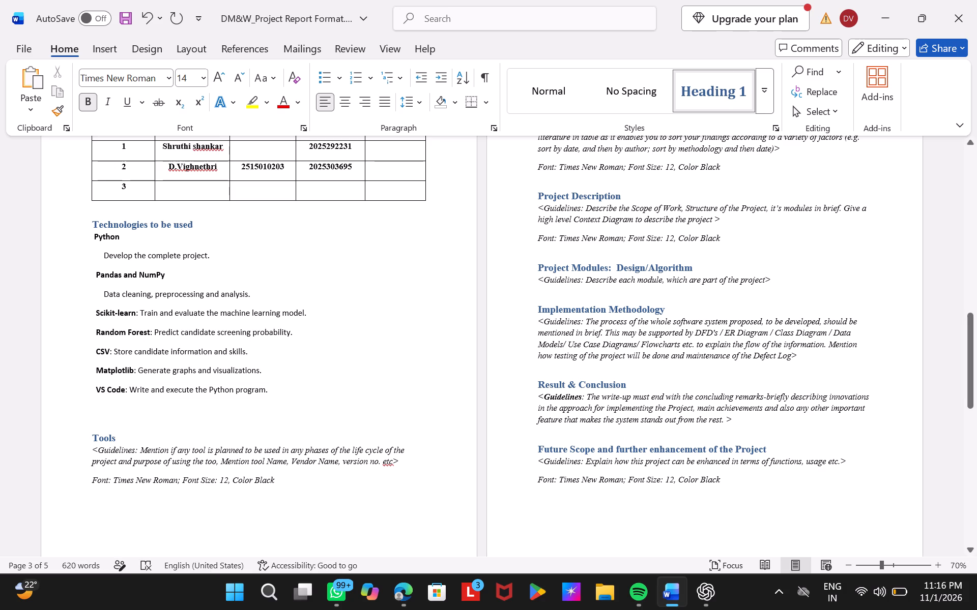
Remove the colon after Scikit-learn and put "Train and evaluate the machine learning model." on its own line below, indented with five added spaces.
left_click(112, 351)
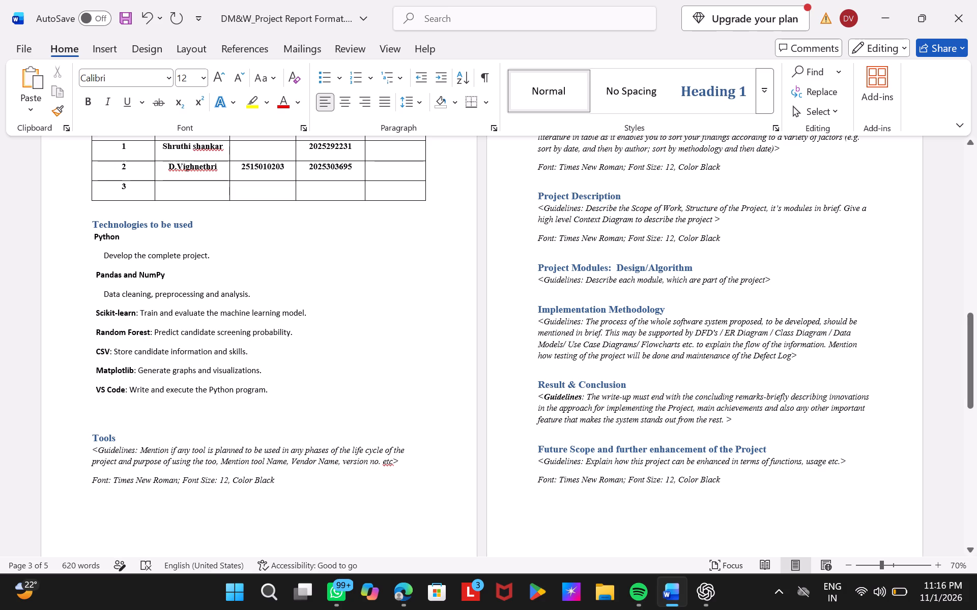
left_click(137, 313)
key("BackSpace")
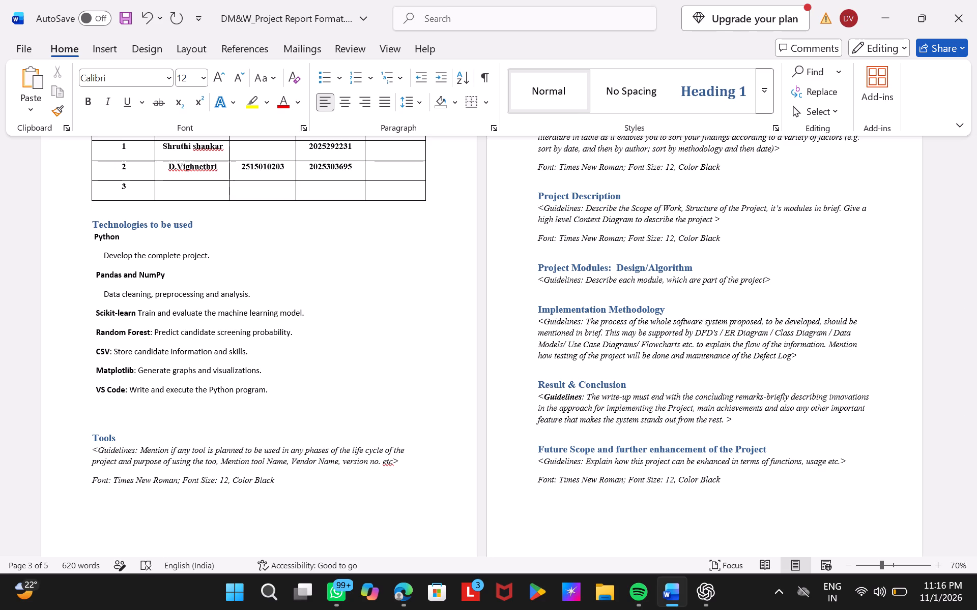
key("Return")
key("space")
key("space")
key("space")
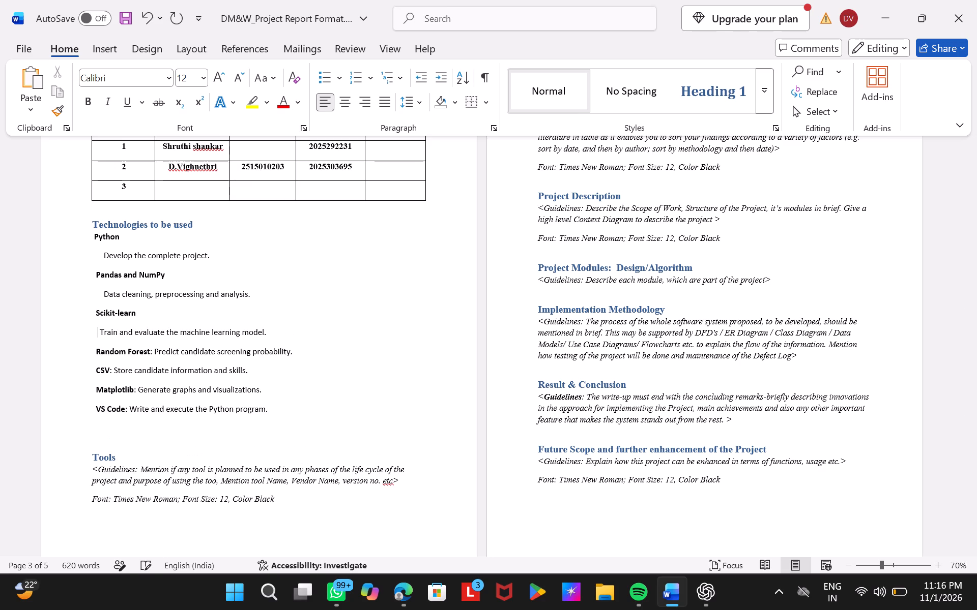
key("space")
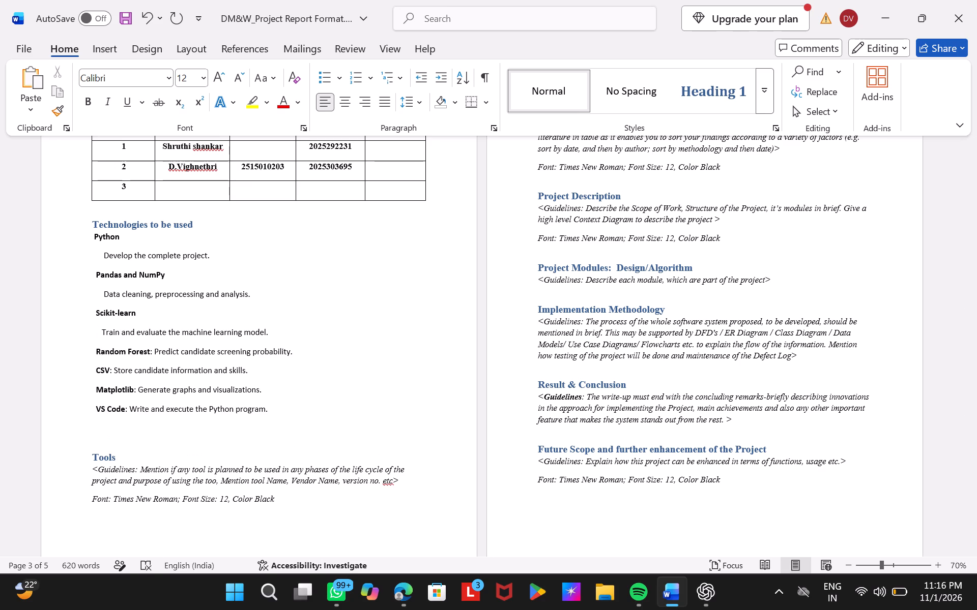
key("space")
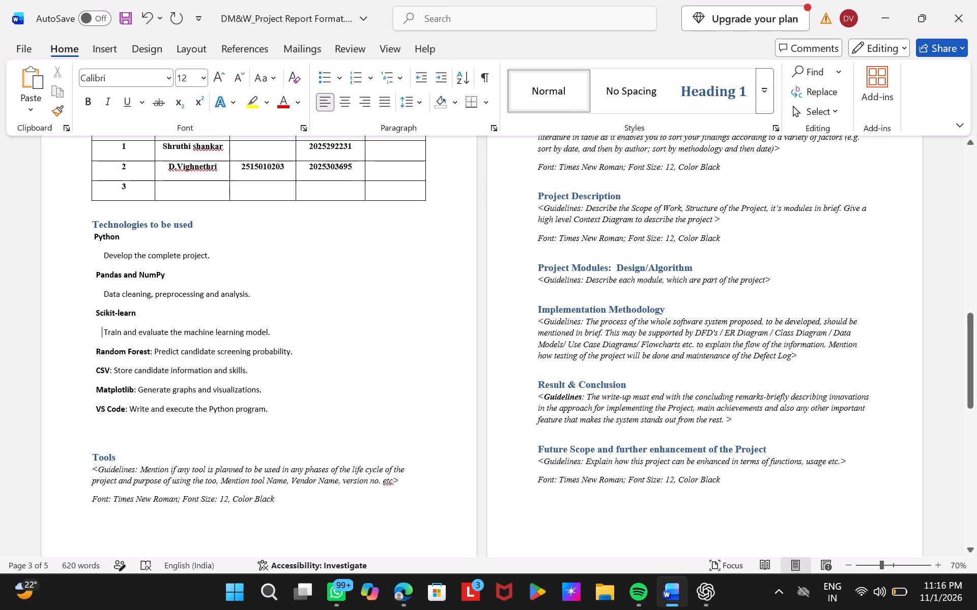
Remove the colon after Random Forest and put "Predict candidate screening probability." on its own line below, indented with six spaces.
left_click(154, 352)
key("BackSpace")
key("BackSpace")
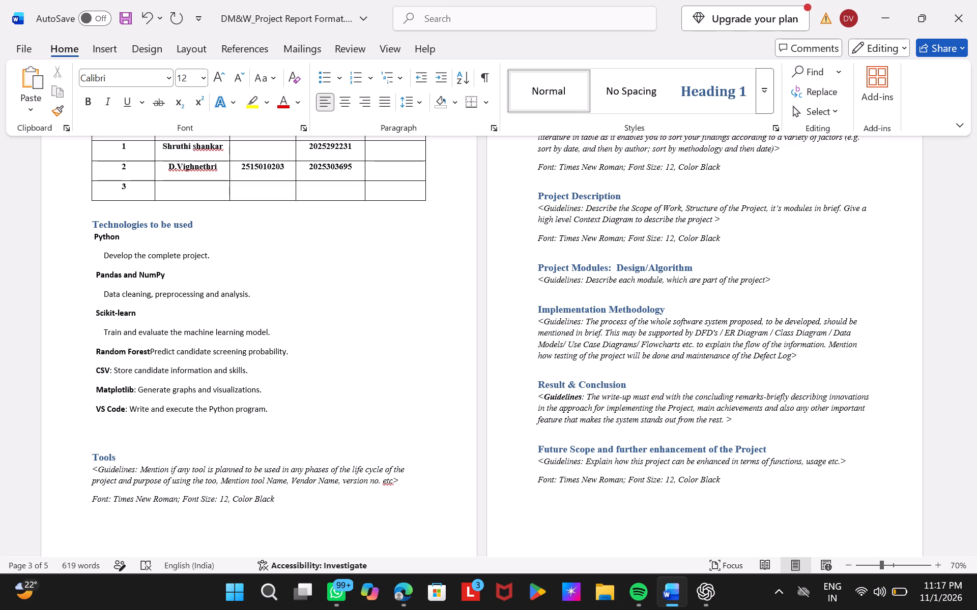
key("Return")
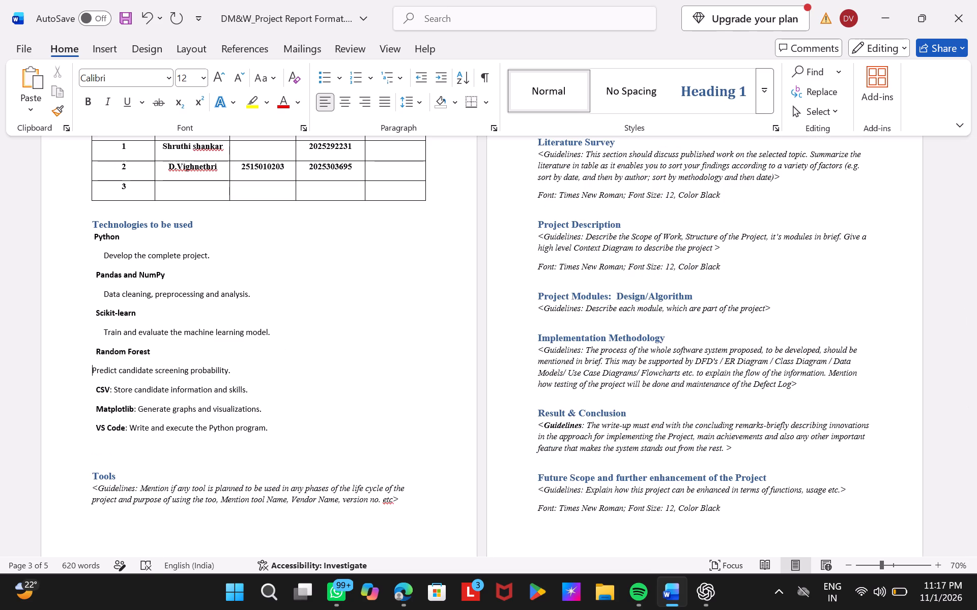
key("space")
key("space")
key("space")
key("space")
key("space")
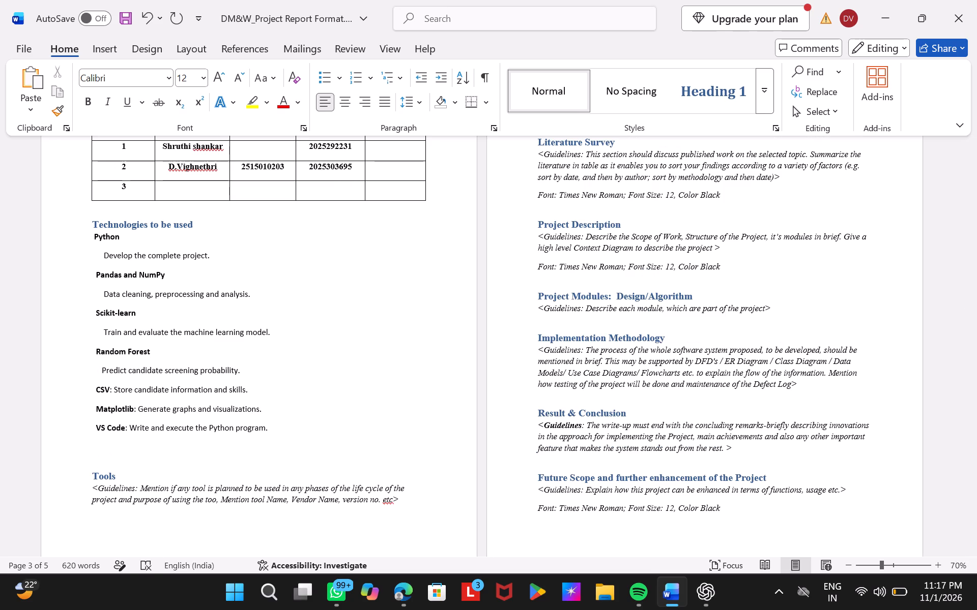
key("space")
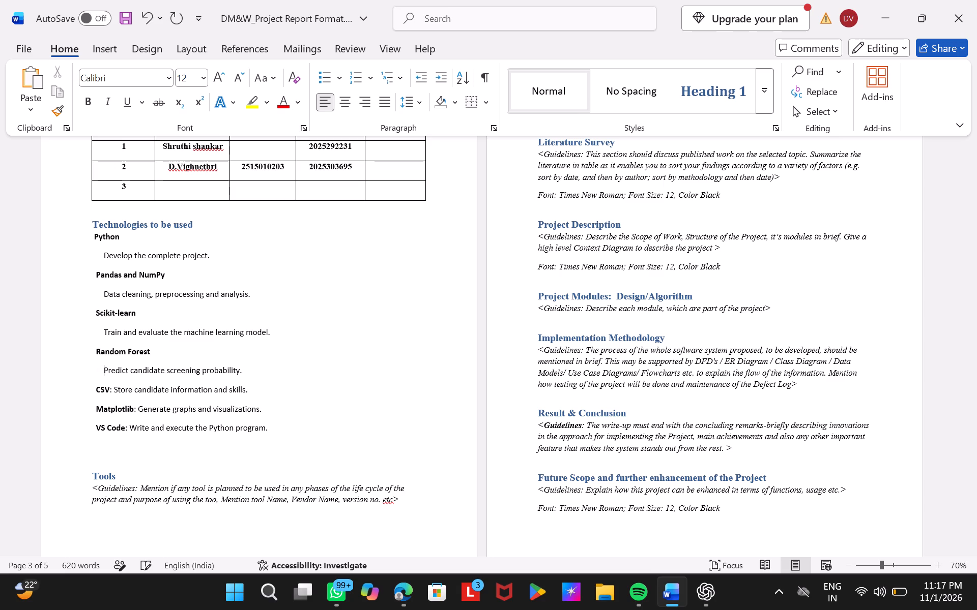
Remove the colon after CSV and put "Store candidate information and skills." on its own line below, indented with six added spaces.
left_click(111, 387)
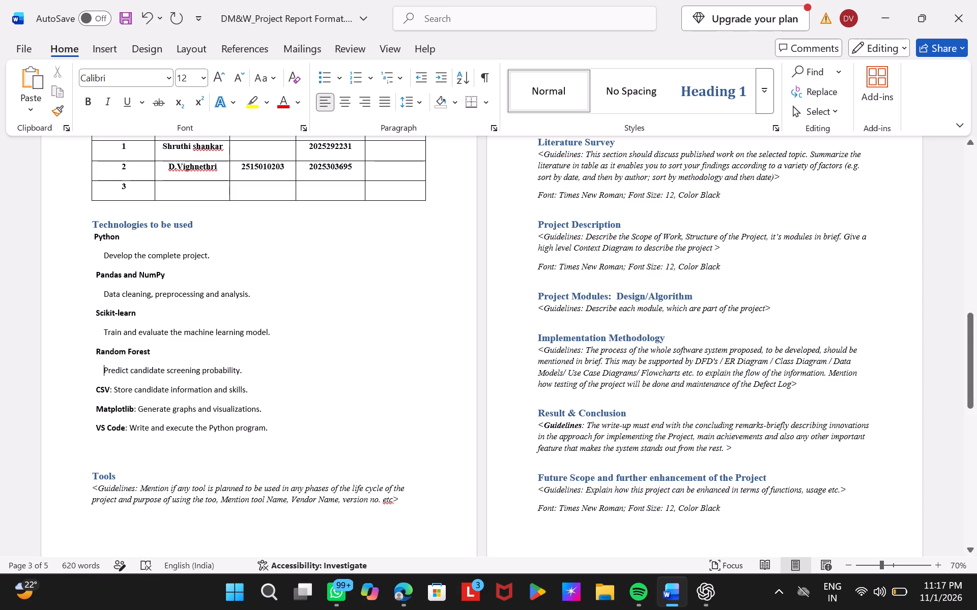
key("BackSpace")
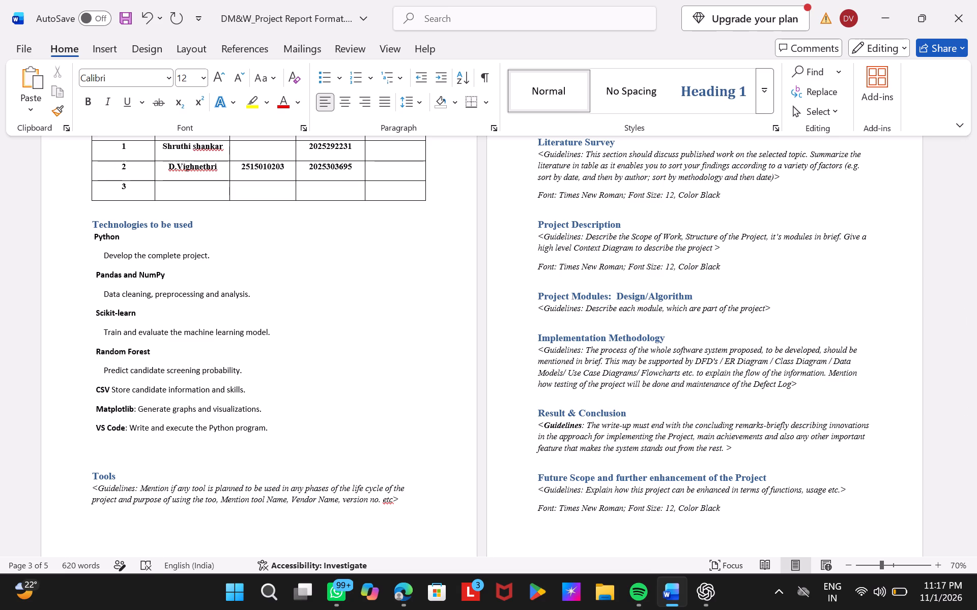
key("Return")
key("space")
key("space")
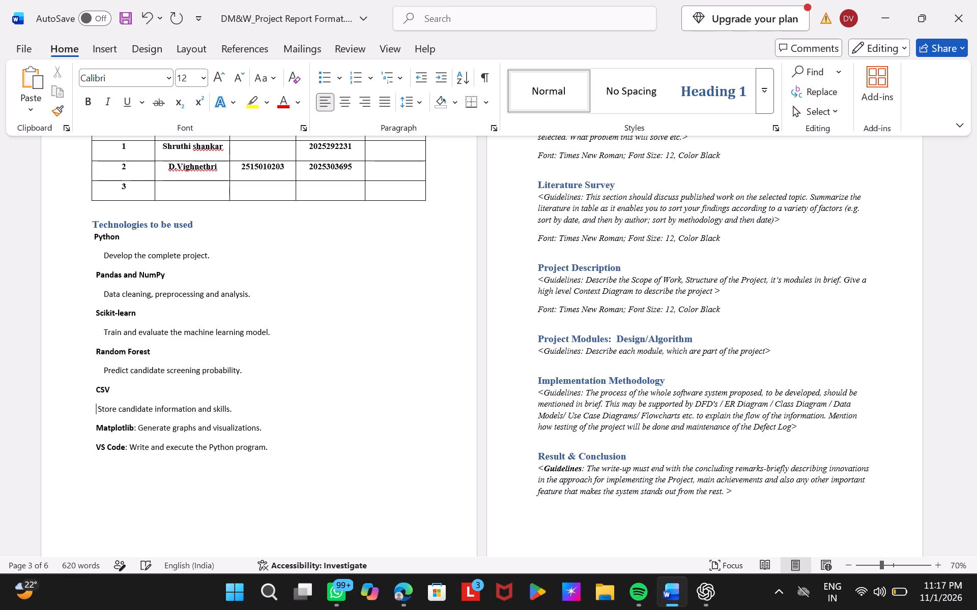
key("space")
key("space")
key("space")
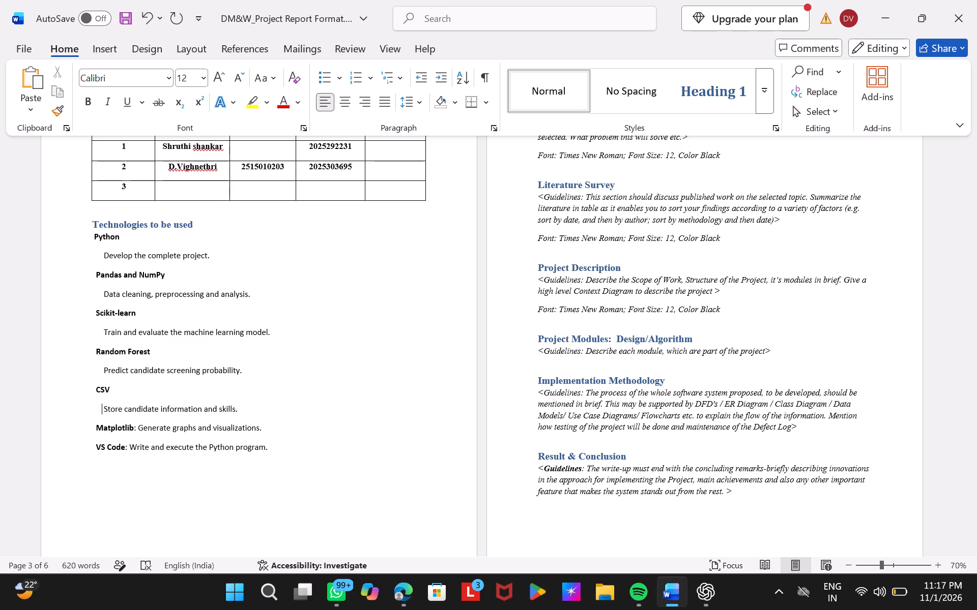
key("space")
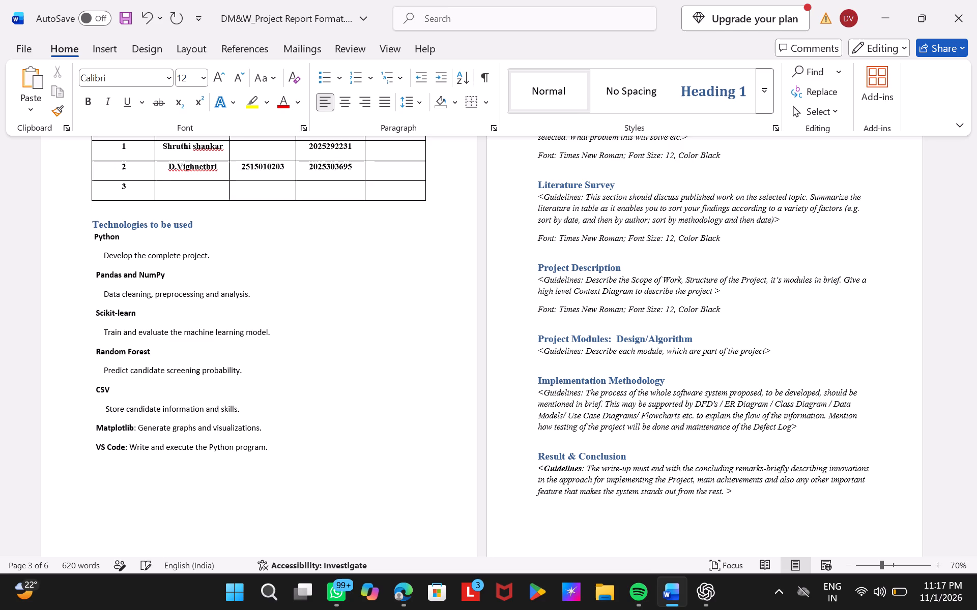
Remove the colon after Matplotlib and put "Generate graphs and visualizations." on its own line below, indented with six spaces.
left_click(137, 424)
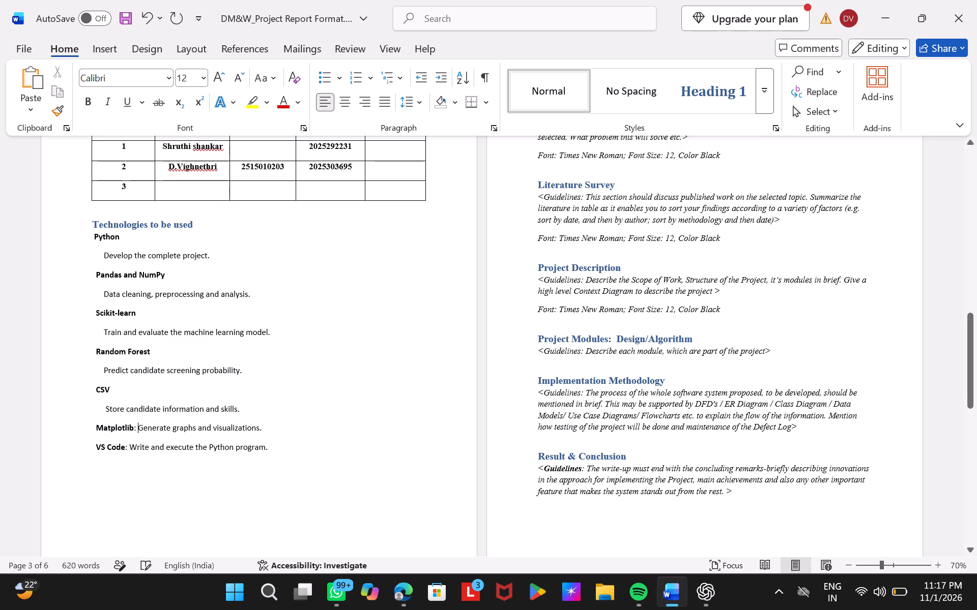
key("BackSpace")
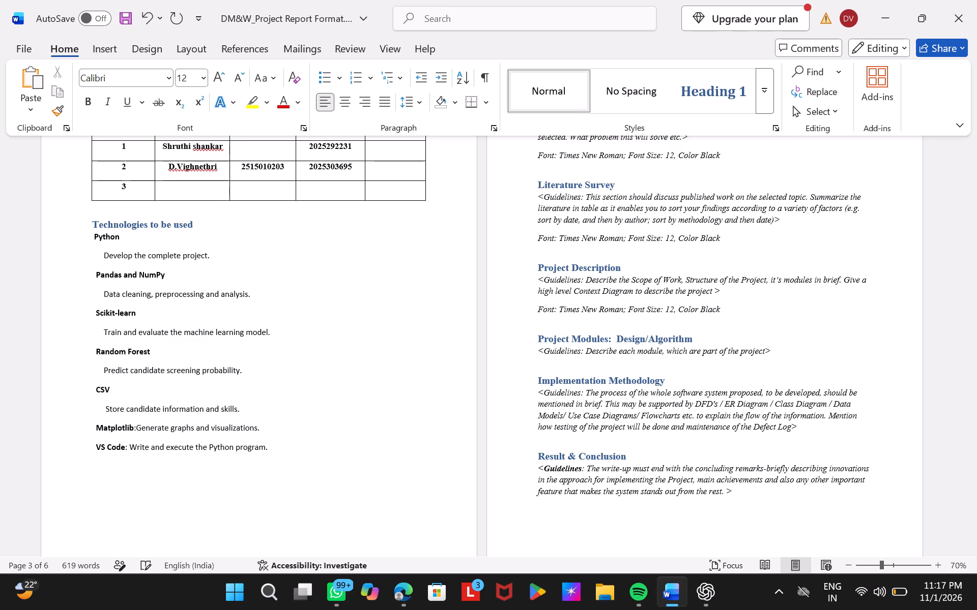
key("BackSpace")
key("space")
key("Return")
key("Return")
key("Return")
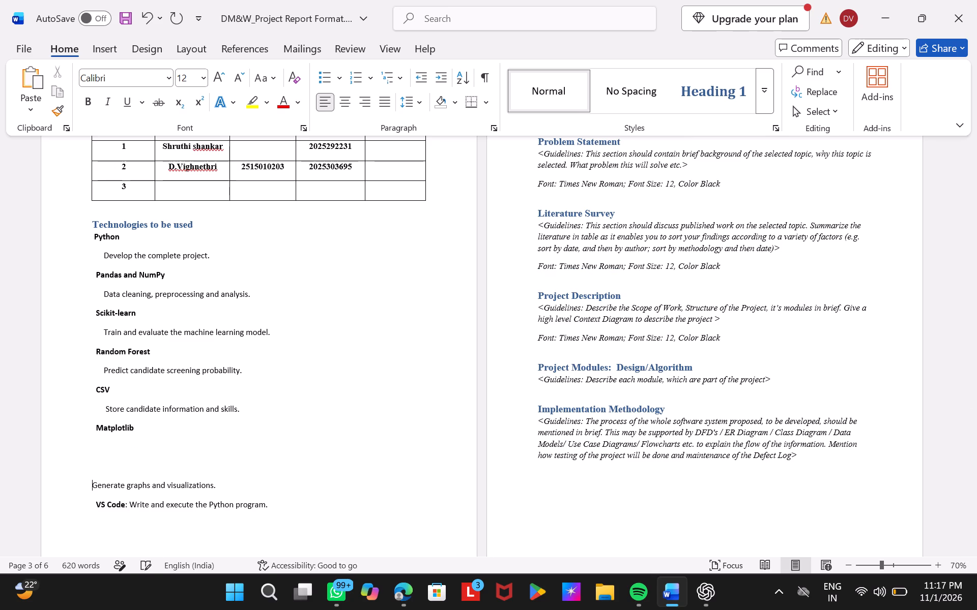
key("BackSpace")
key("BackSpace")
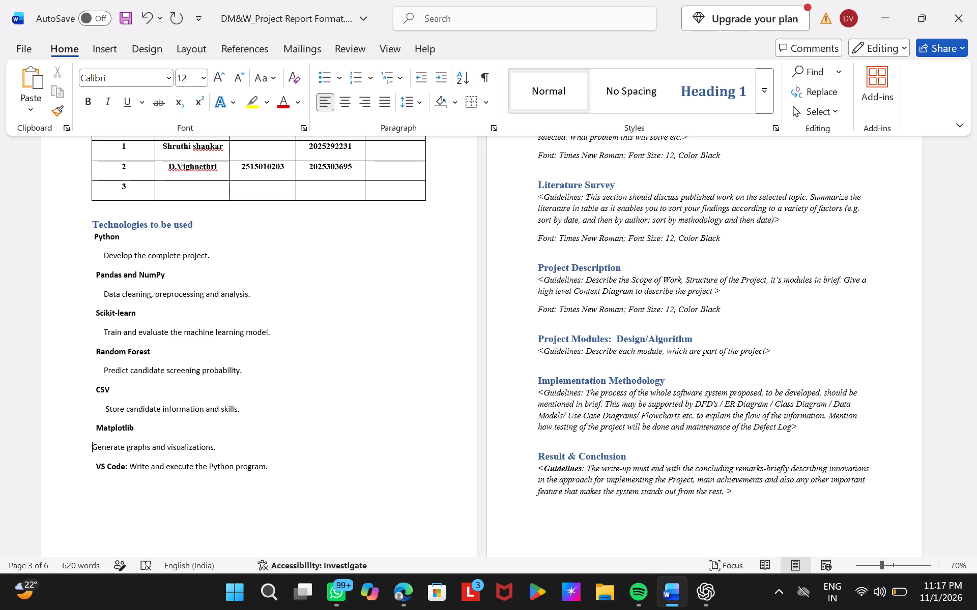
key("BackSpace")
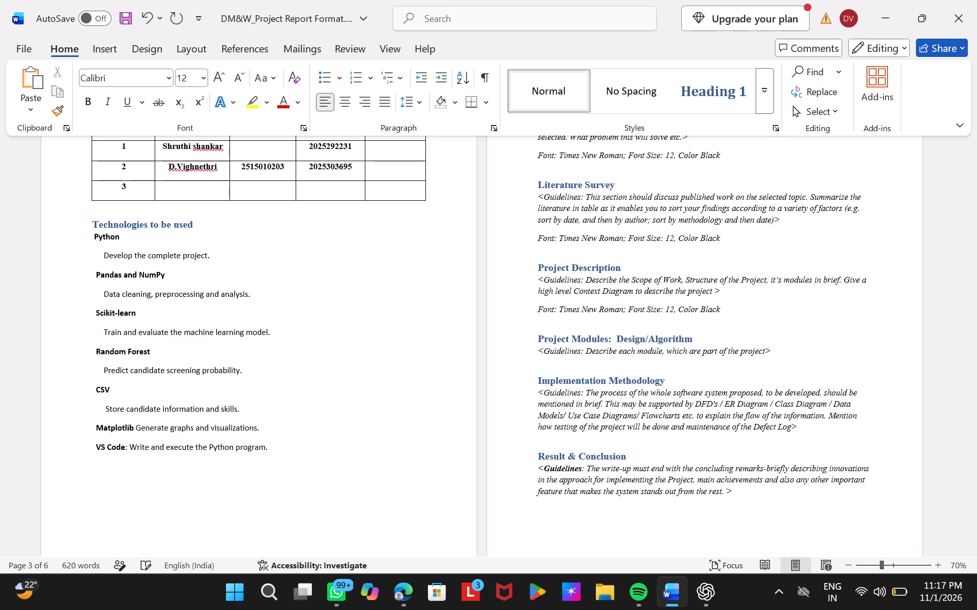
key("Return")
key("space")
key("space")
key("space")
key("space")
key("space")
key("space")
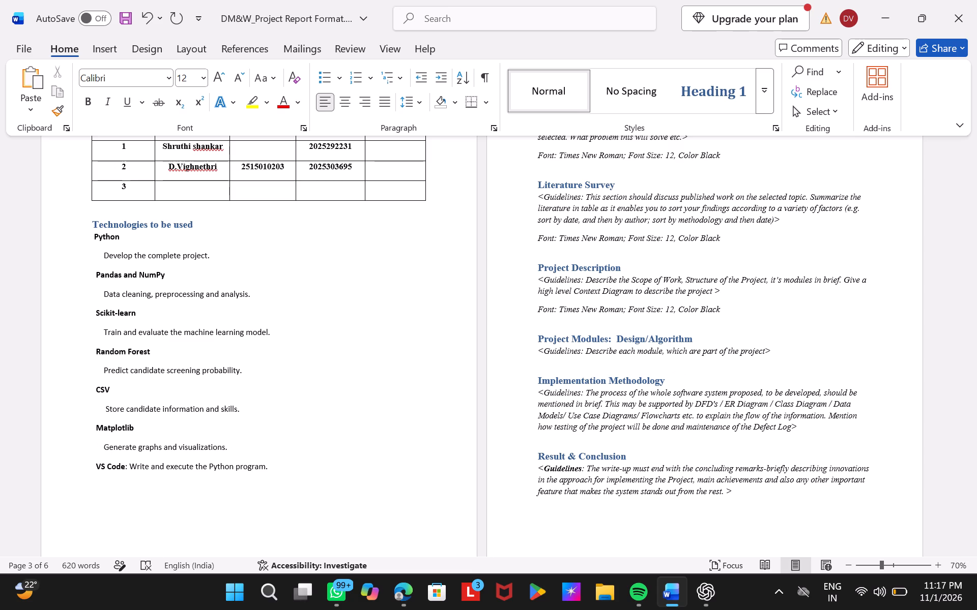
Remove the colon after VS Code and put "Write and execute the Python program." on its own line below, indented with six added spaces.
left_click(126, 467)
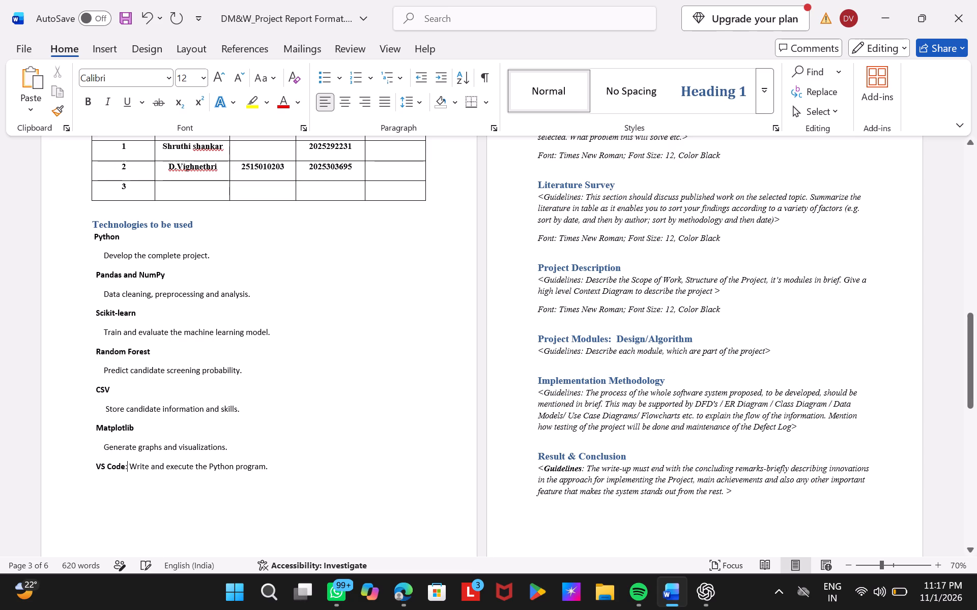
key("BackSpace")
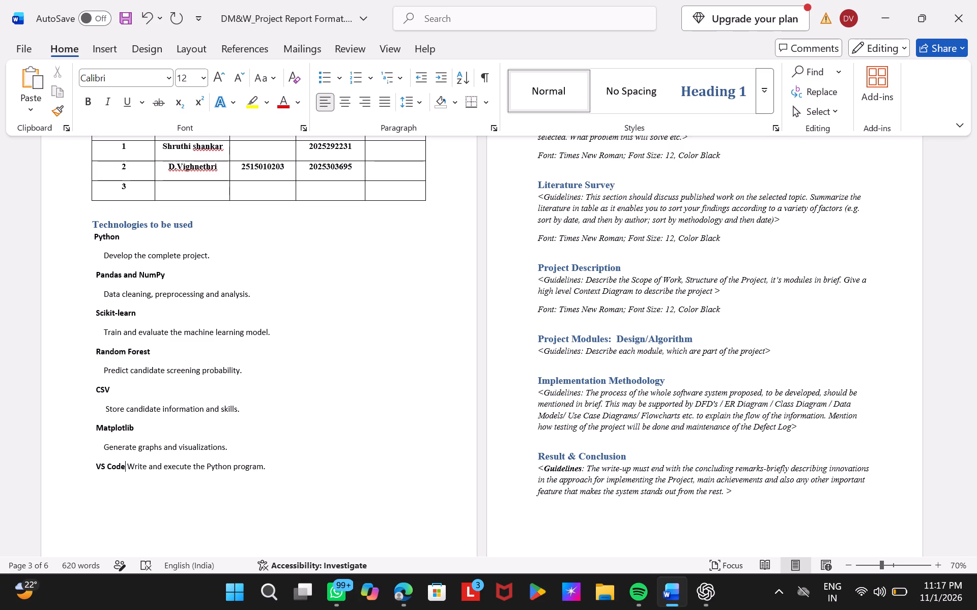
key("Return")
key("space")
key("space")
key("space")
key("space")
key("space")
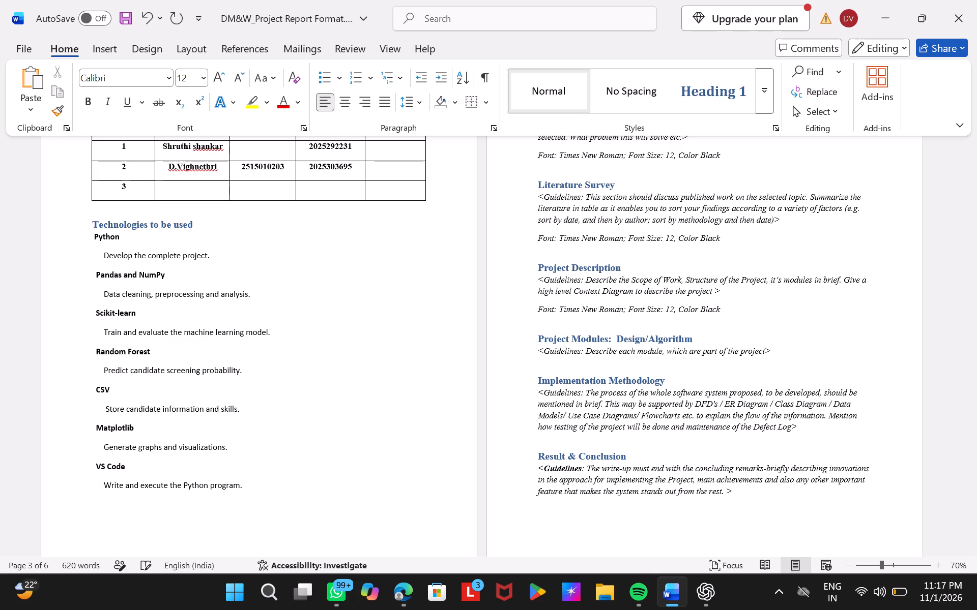
key("space")
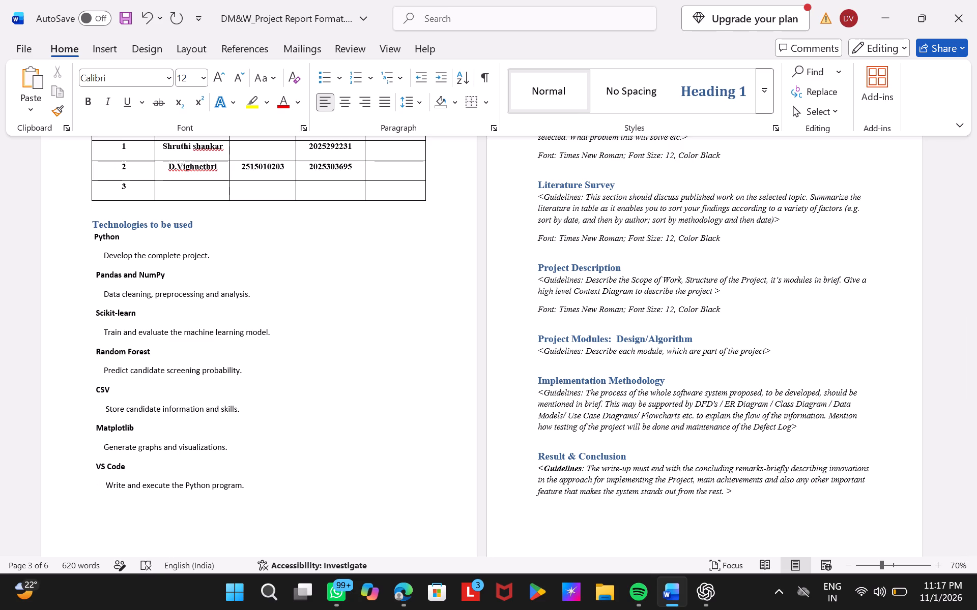
Apply a bullet to the Python line under Technologies to be used.
left_click(90, 235)
scroll(314, 399, "down", 4)
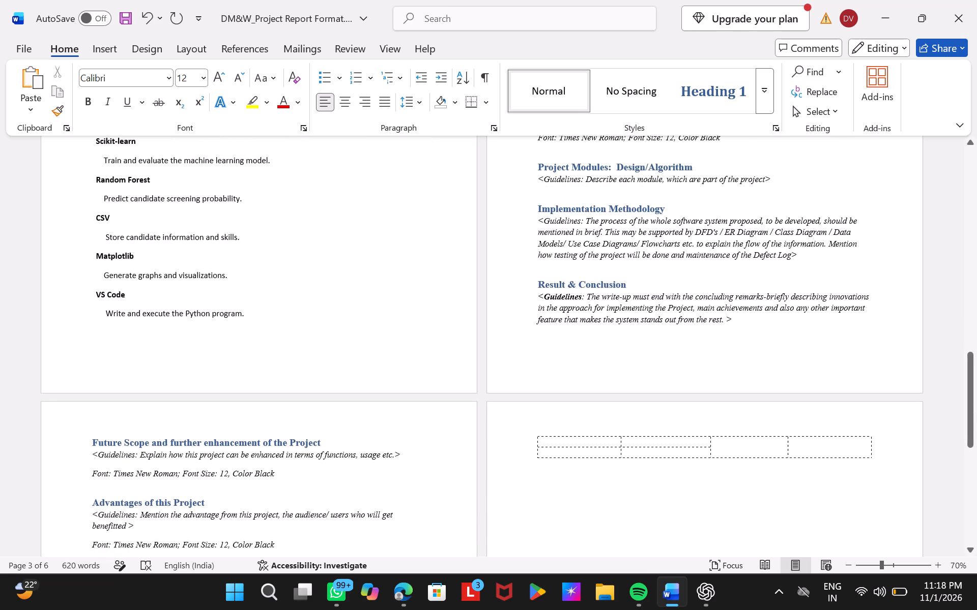
scroll(314, 399, "up", 8)
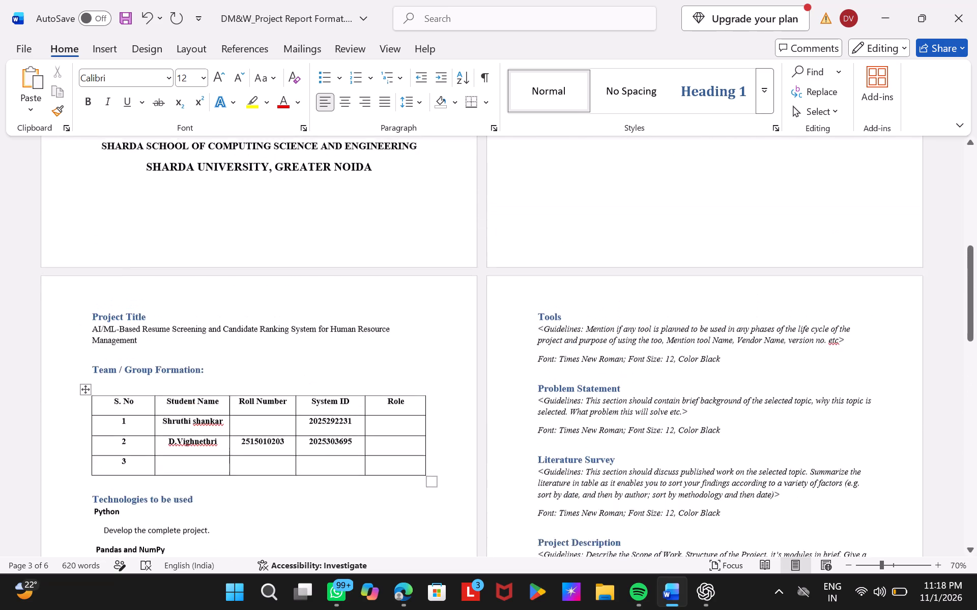
scroll(314, 399, "up", 1)
scroll(314, 399, "down", 2)
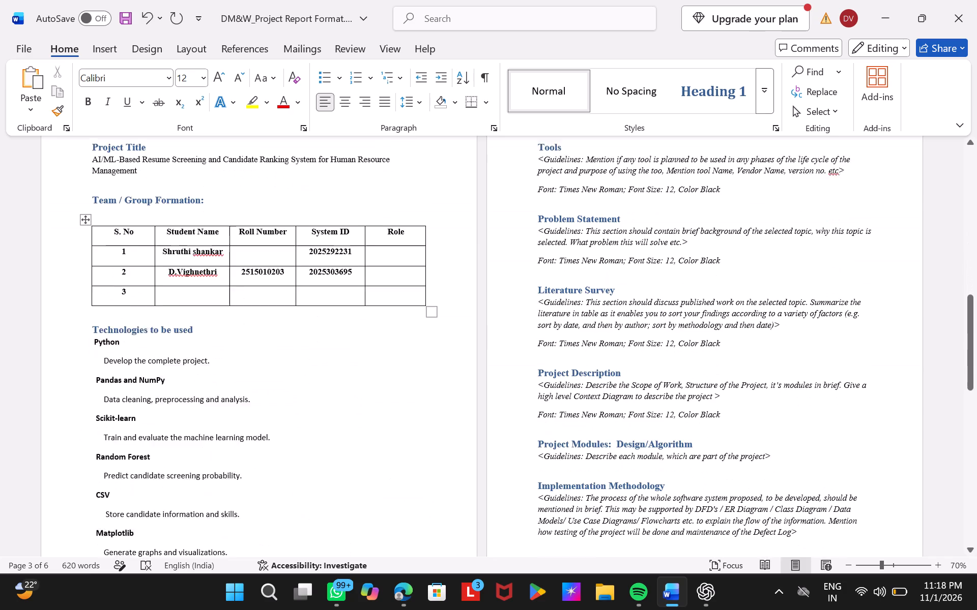
scroll(314, 399, "down", 3)
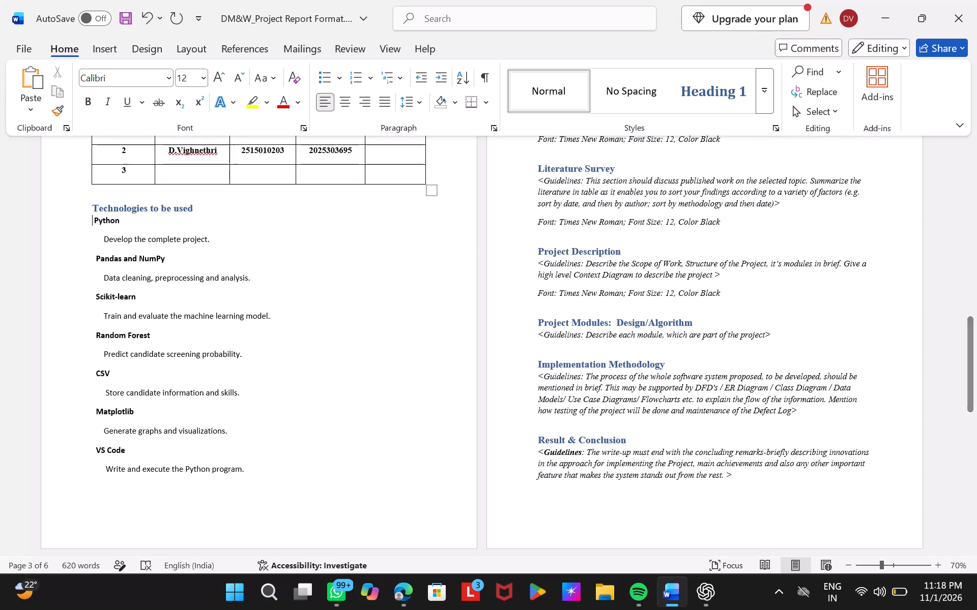
left_click(329, 76)
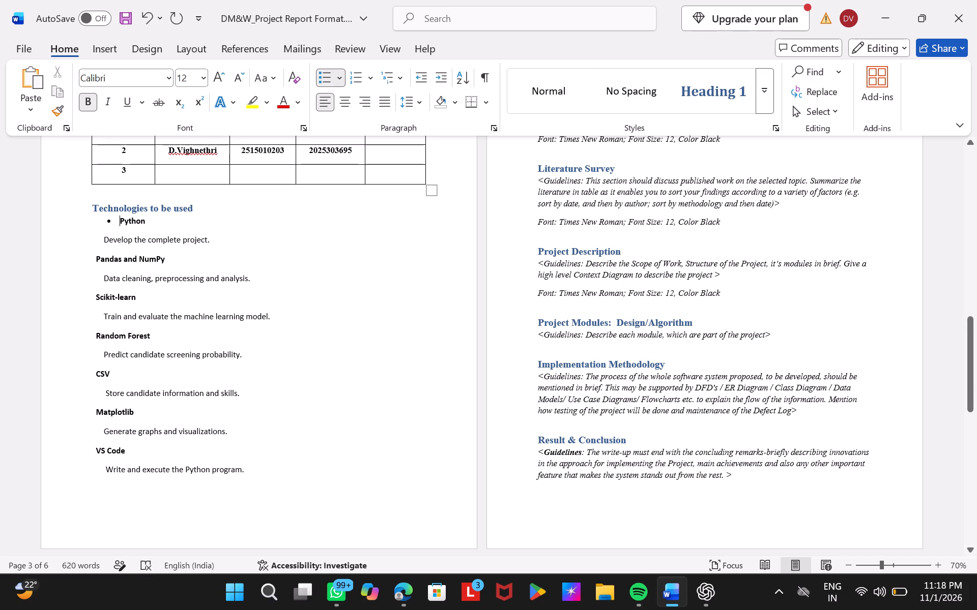
Apply bullets to the Pandas and NumPy, Scikit-learn, Random Forest, CSV, Matplotlib and VS Code lines, leaving their descriptions unbulleted.
left_click(91, 260)
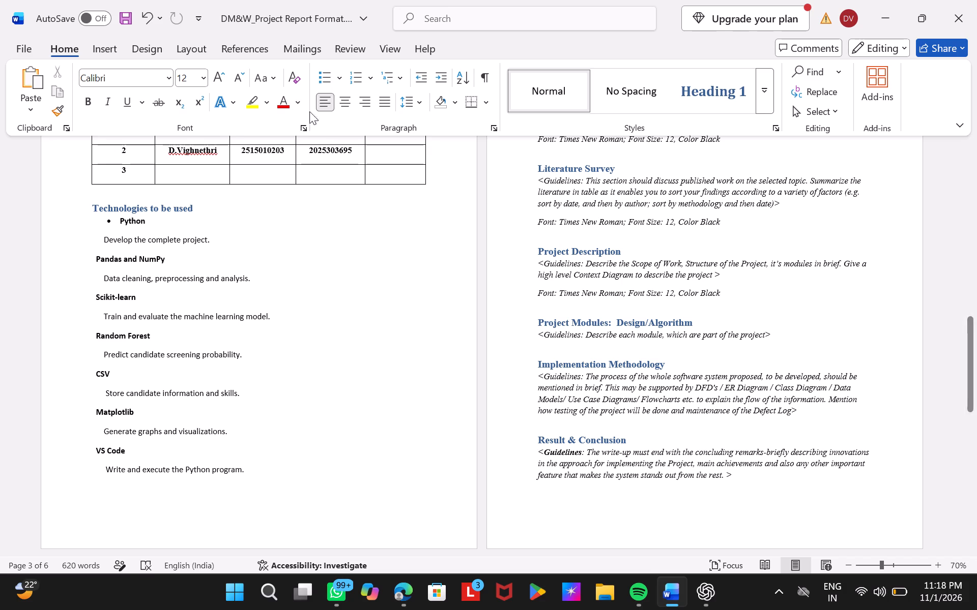
left_click(322, 80)
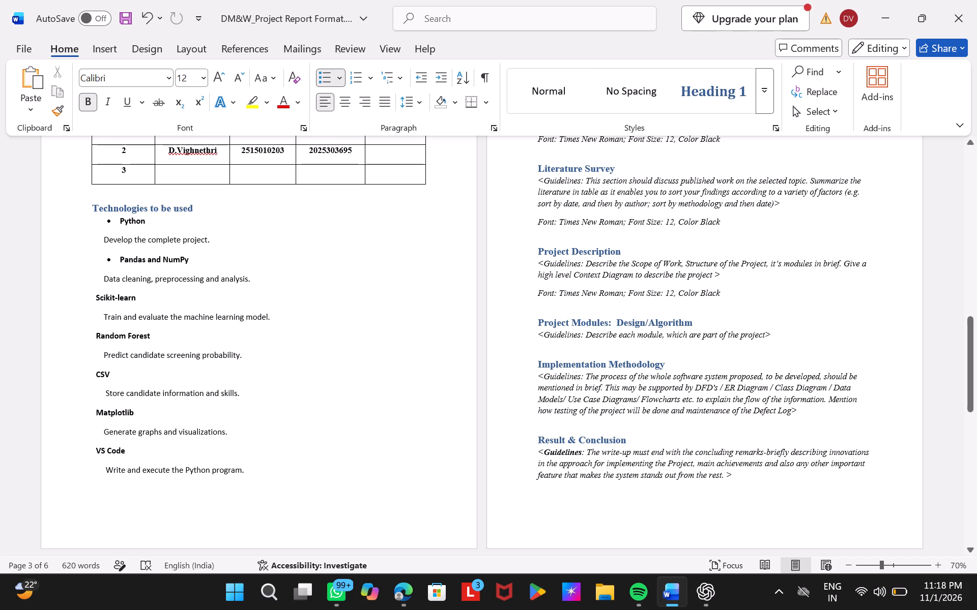
left_click(92, 299)
left_click(325, 76)
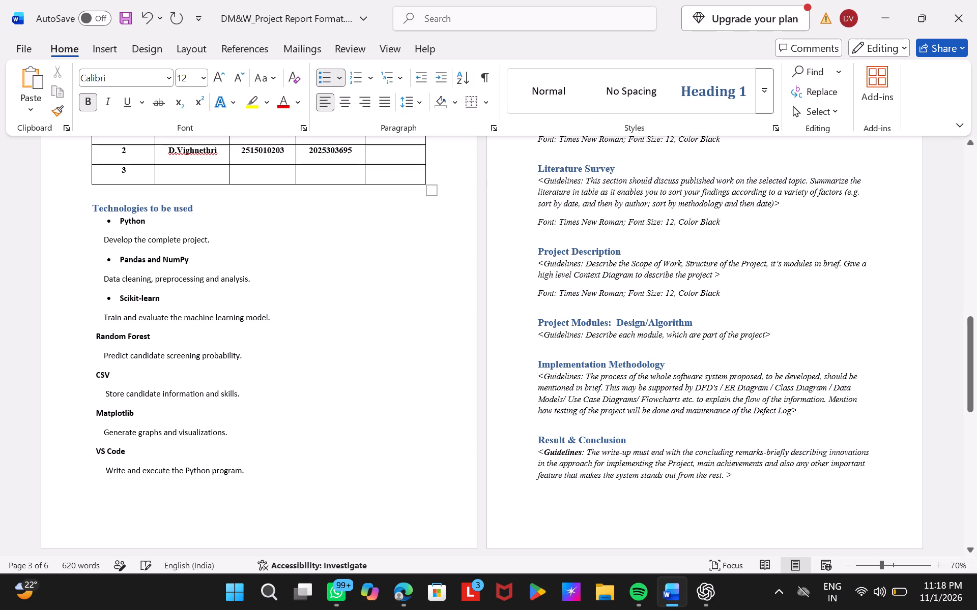
left_click(91, 331)
left_click(325, 76)
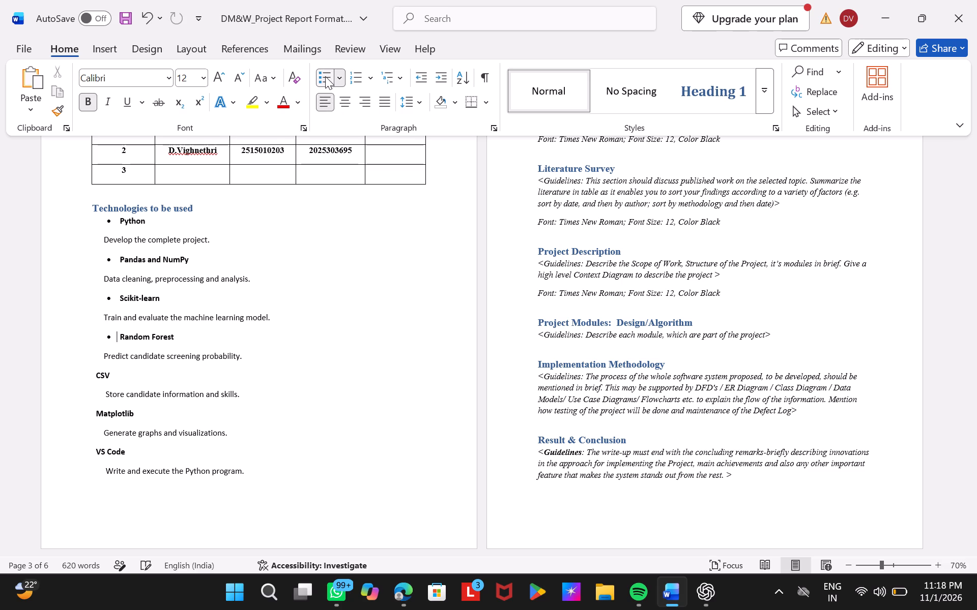
left_click(89, 375)
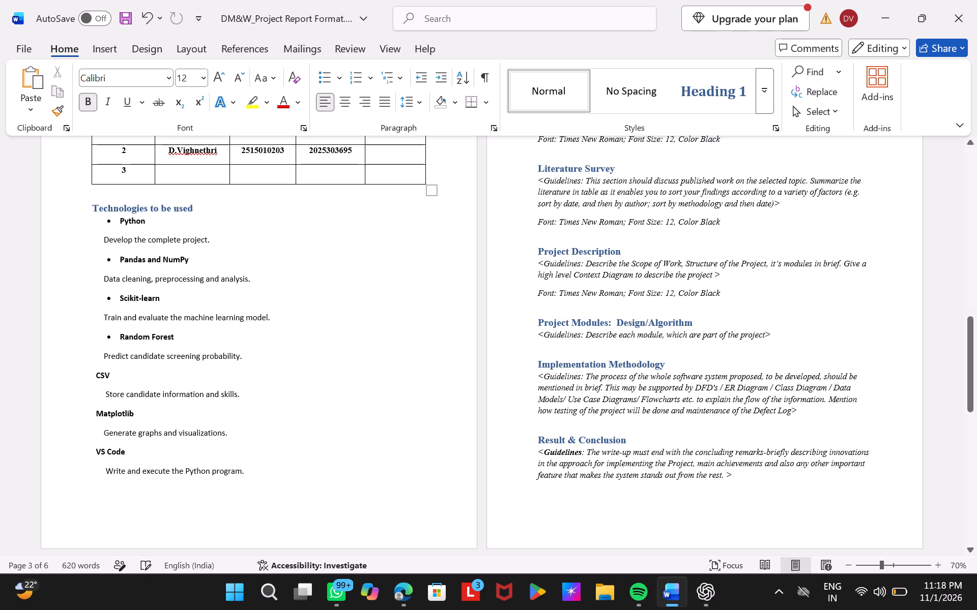
left_click(321, 76)
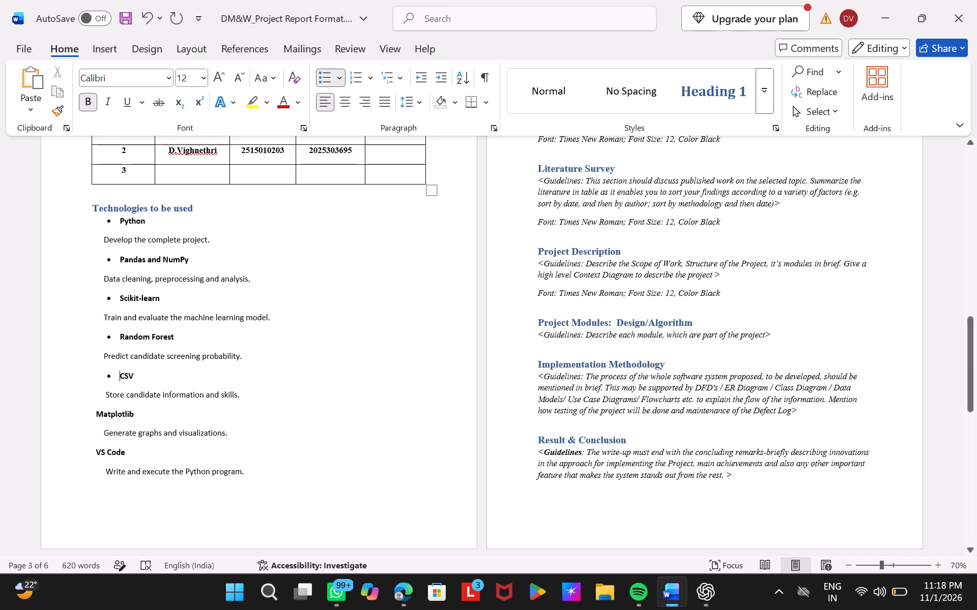
left_click(93, 413)
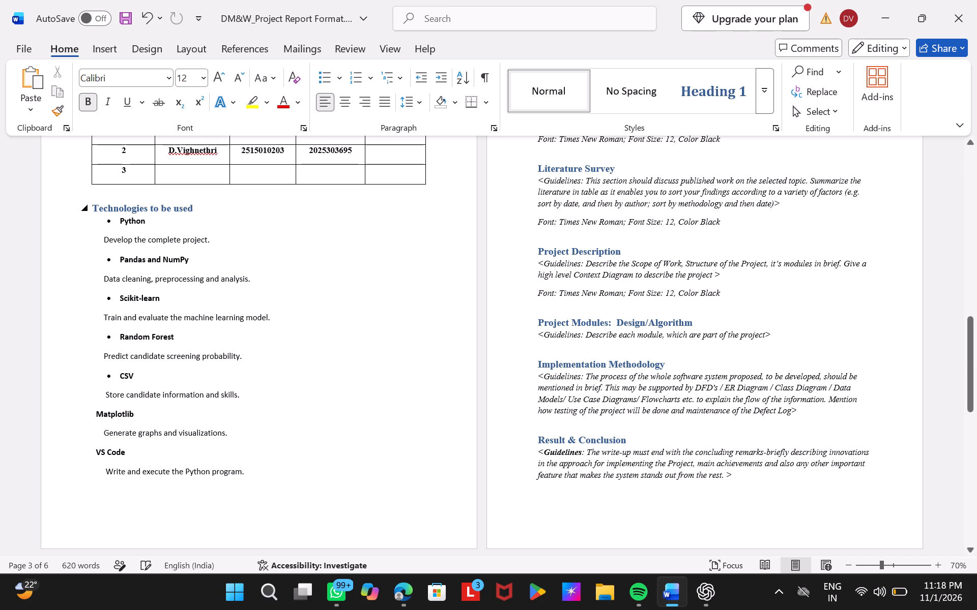
left_click(320, 77)
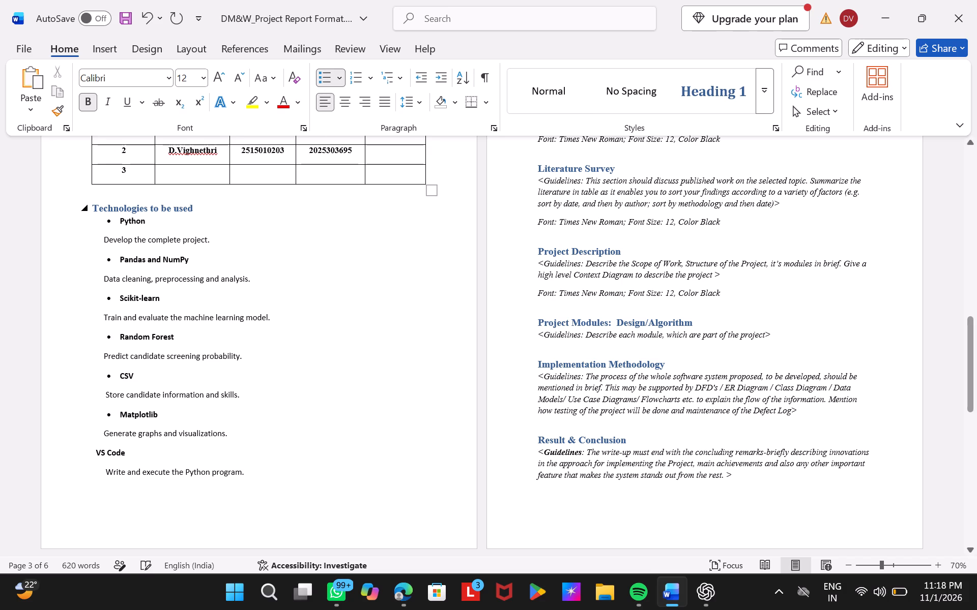
left_click(93, 451)
left_click(322, 79)
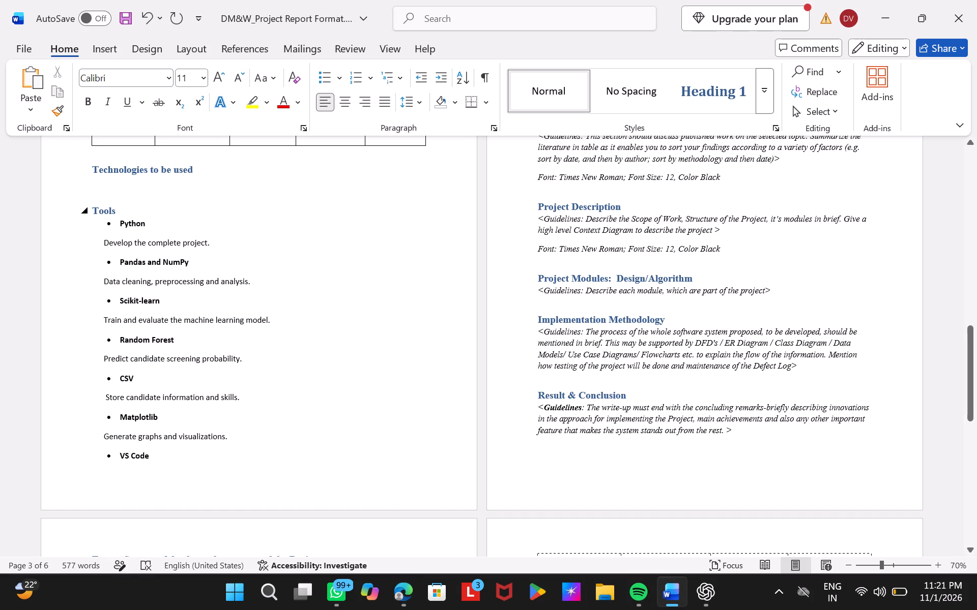
key("ctrl+v")
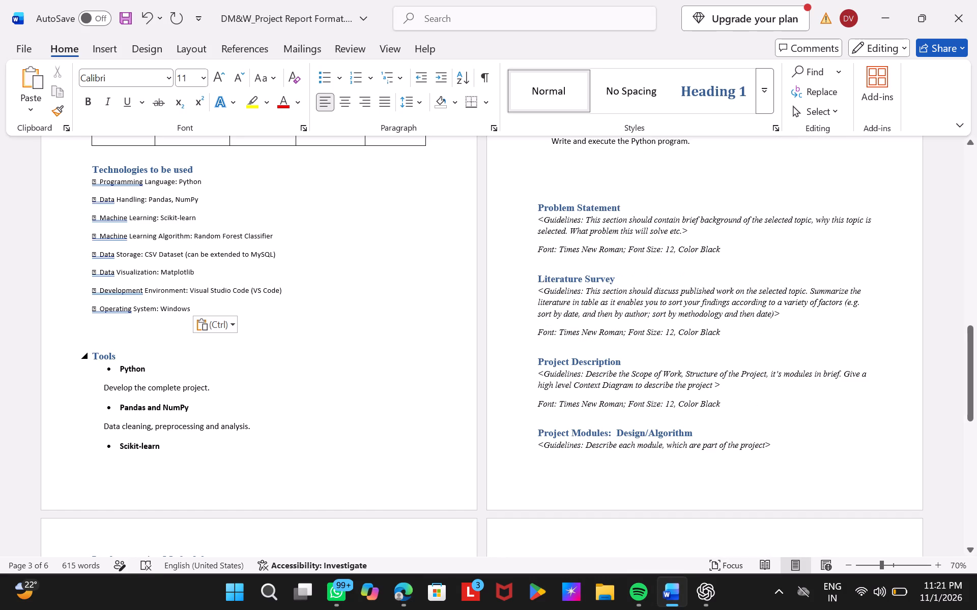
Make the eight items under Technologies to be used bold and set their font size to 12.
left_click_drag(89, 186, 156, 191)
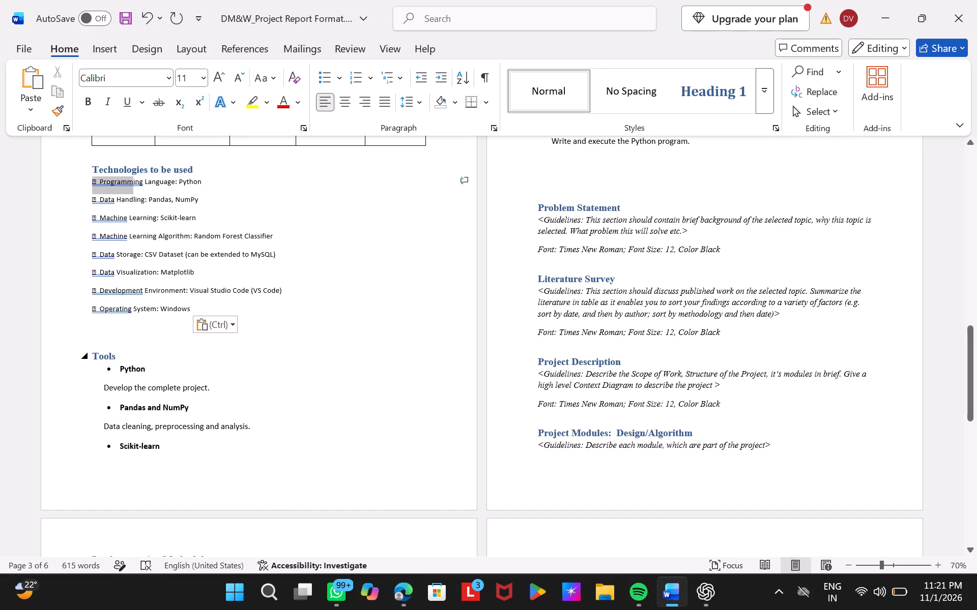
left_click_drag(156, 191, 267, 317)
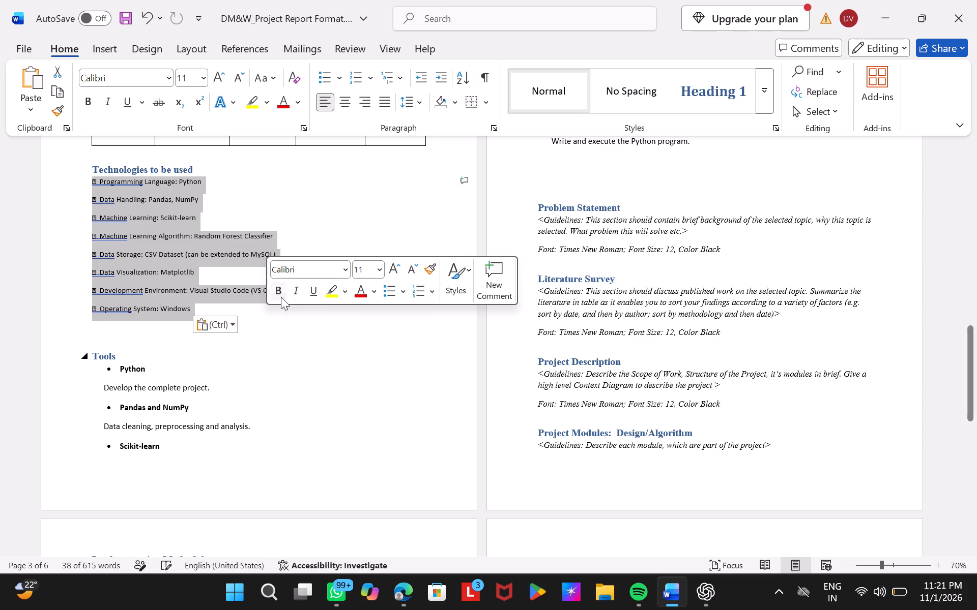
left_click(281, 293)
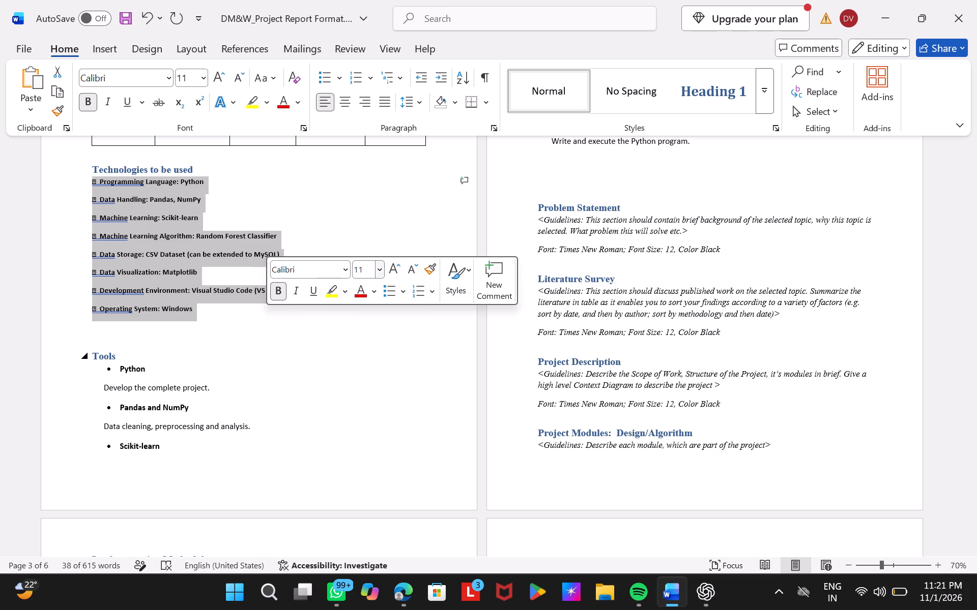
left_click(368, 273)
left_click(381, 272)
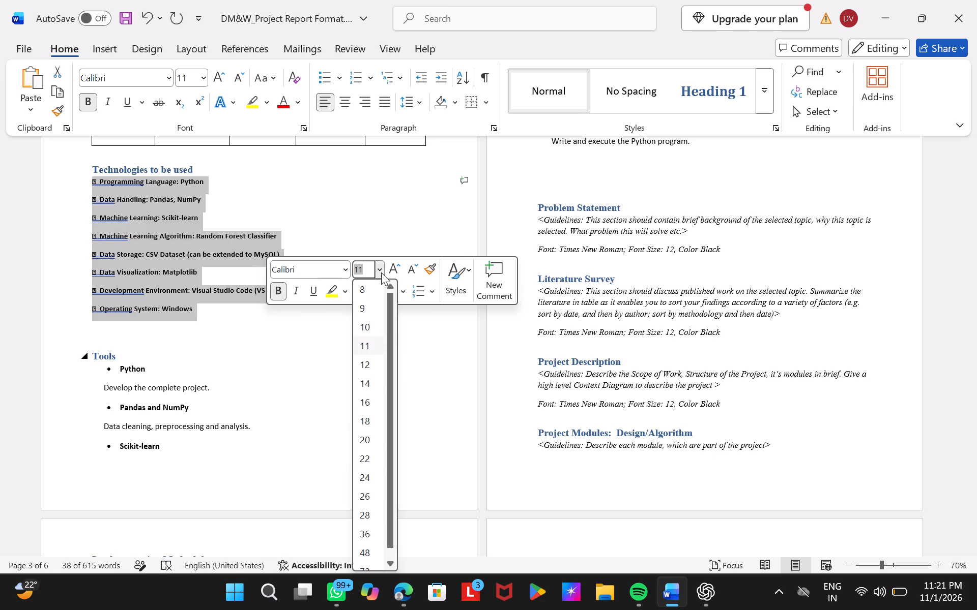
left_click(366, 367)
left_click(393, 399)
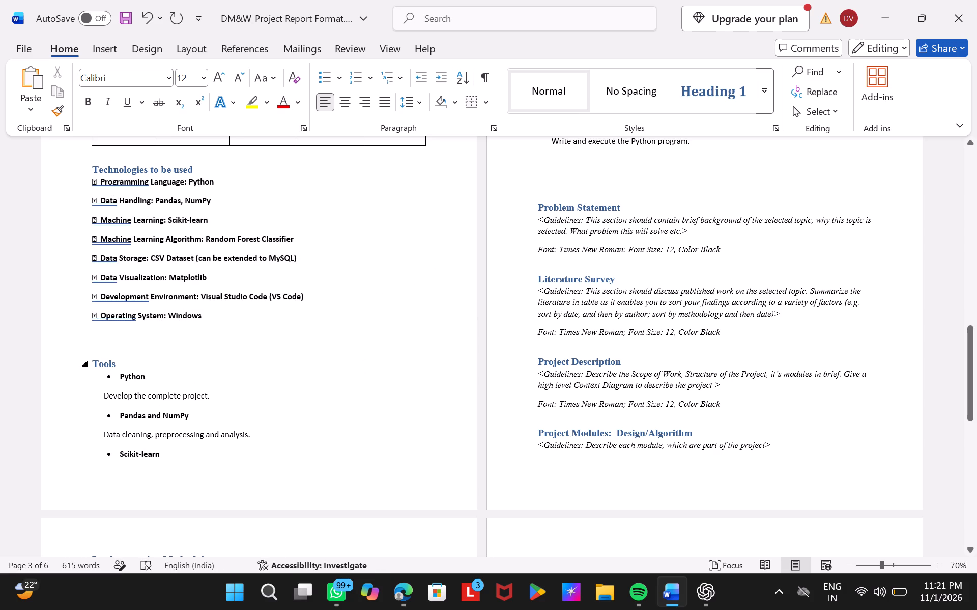
Remove the bold from the eight items under Technologies to be used and convert them into a numbered list.
left_click_drag(92, 184, 175, 189)
left_click_drag(175, 189, 325, 330)
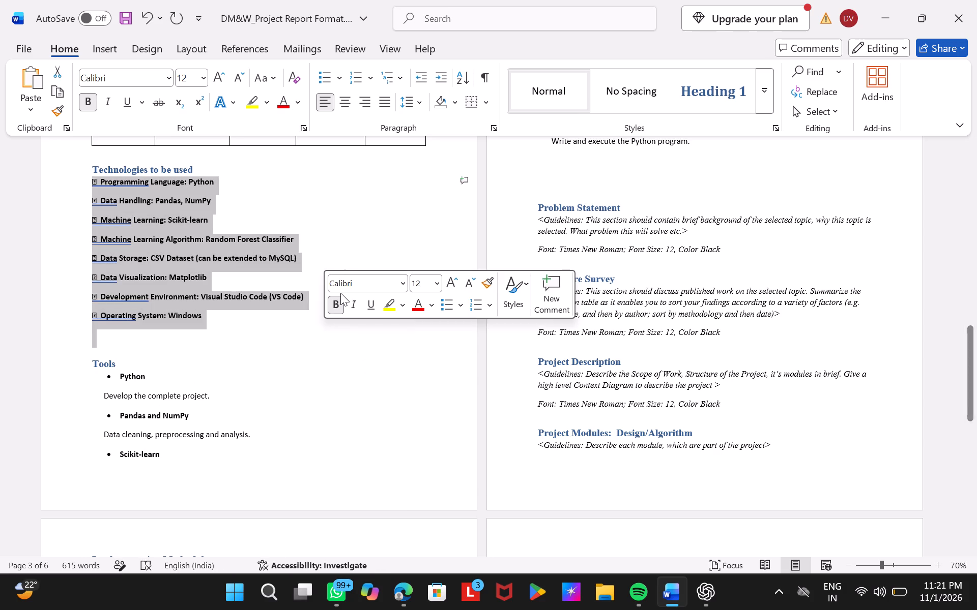
left_click(339, 300)
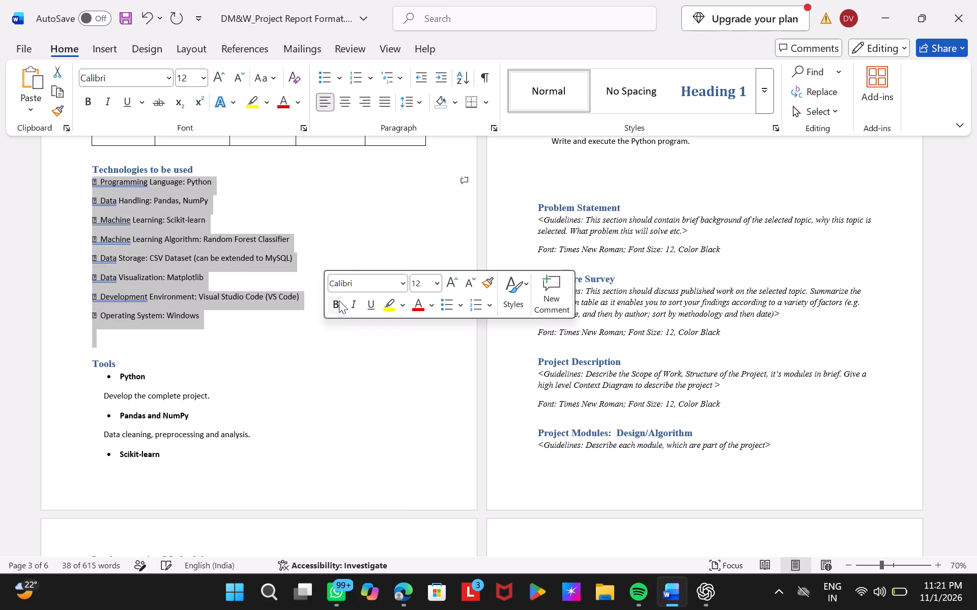
left_click(318, 75)
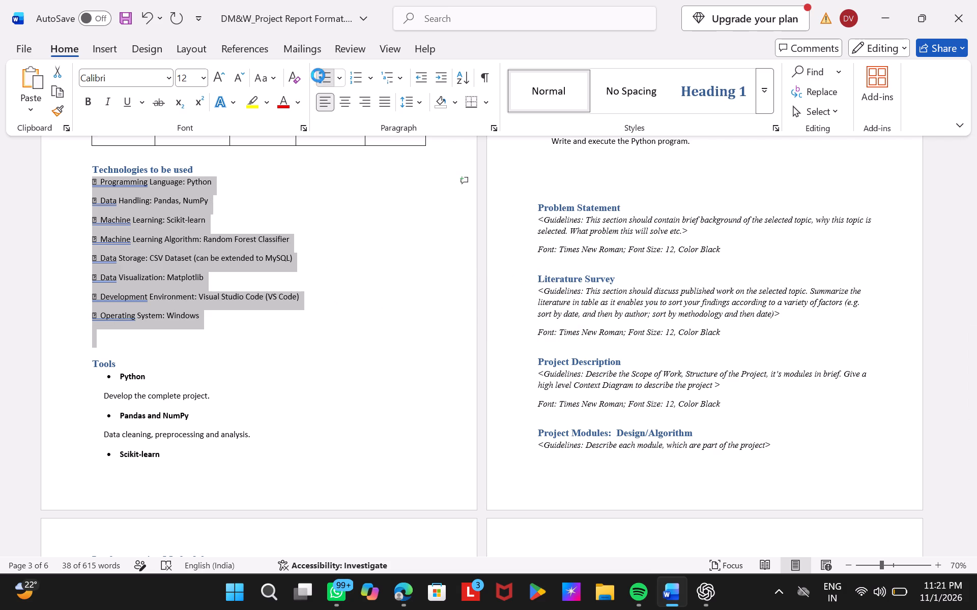
left_click(318, 75)
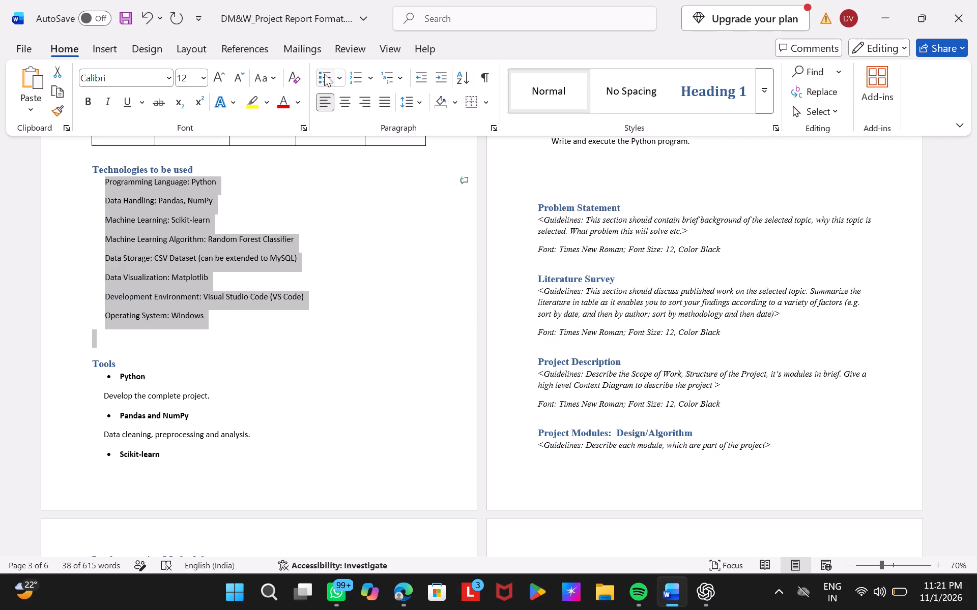
left_click(324, 74)
left_click(324, 74)
left_click(361, 79)
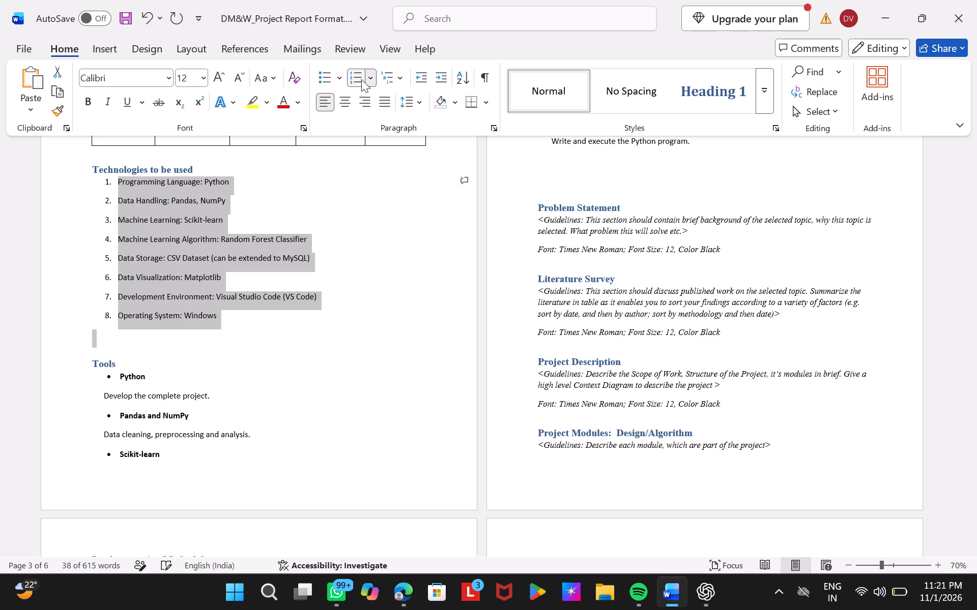
left_click(370, 278)
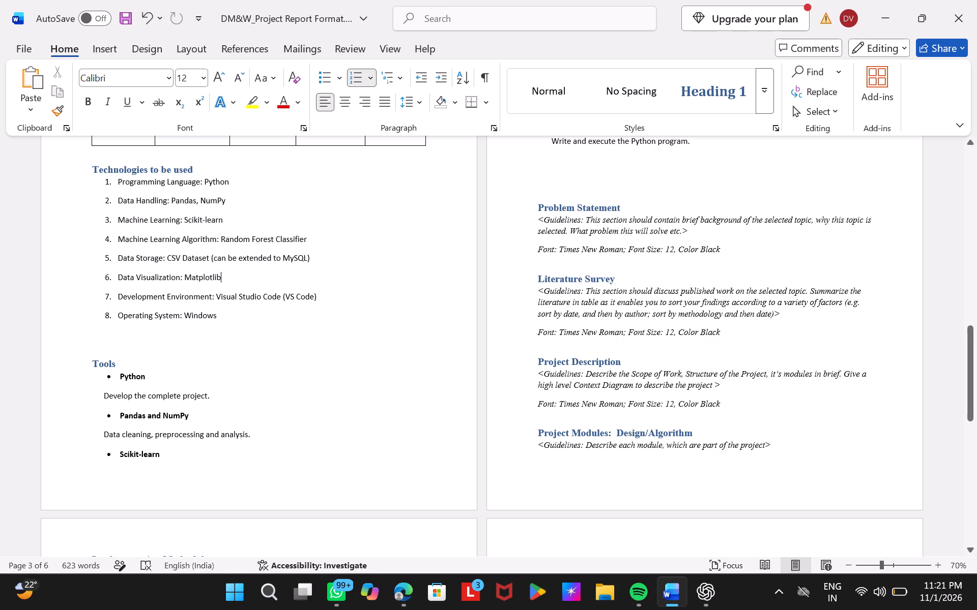
Bold the labels Programming Language, Data Handling, Machine Learning and Machine Learning Algorithm in the numbered technologies list.
left_click_drag(114, 183, 198, 189)
left_click(206, 166)
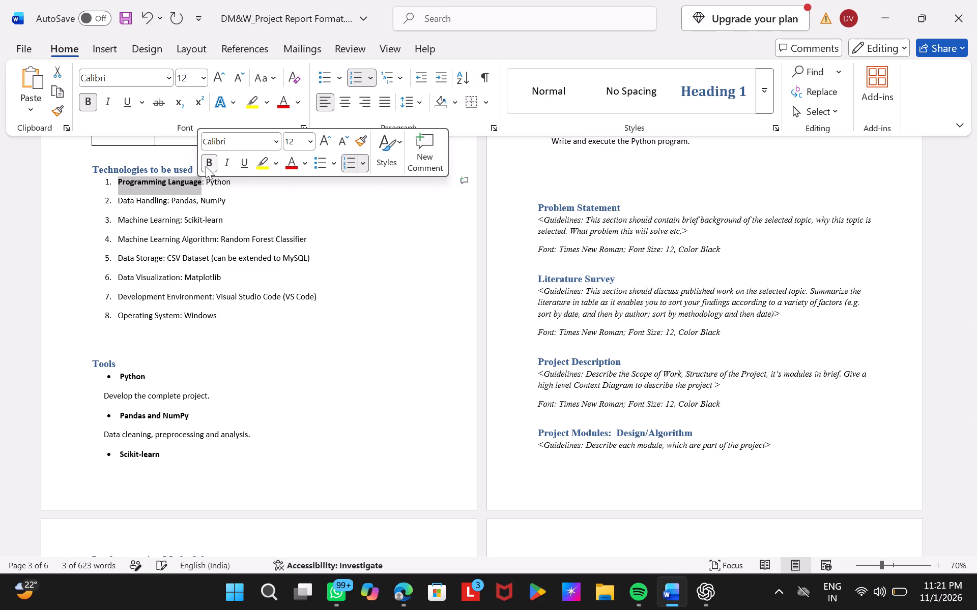
left_click_drag(117, 202, 160, 205)
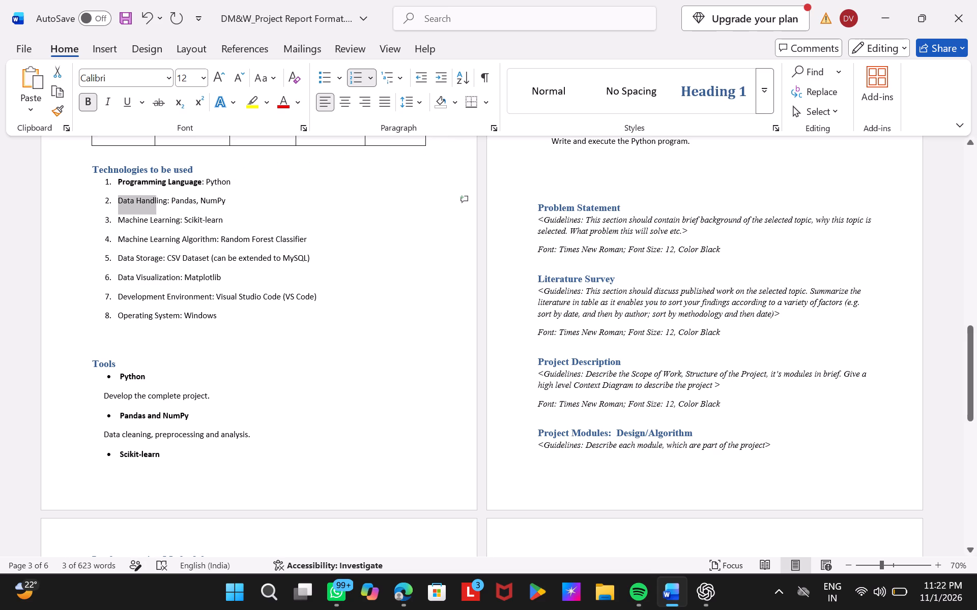
left_click_drag(160, 205, 168, 201)
left_click(187, 172)
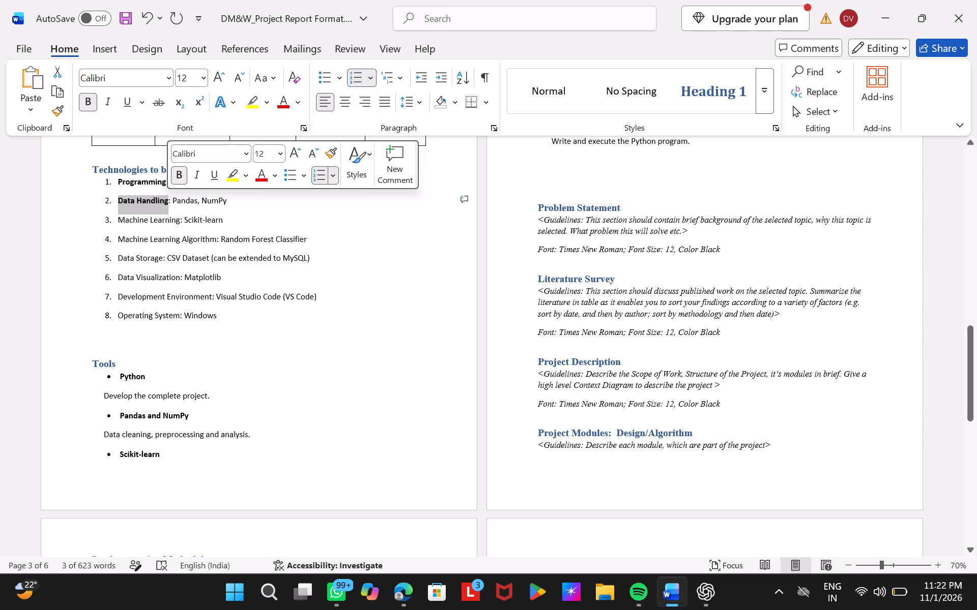
left_click_drag(119, 220, 179, 225)
left_click(187, 201)
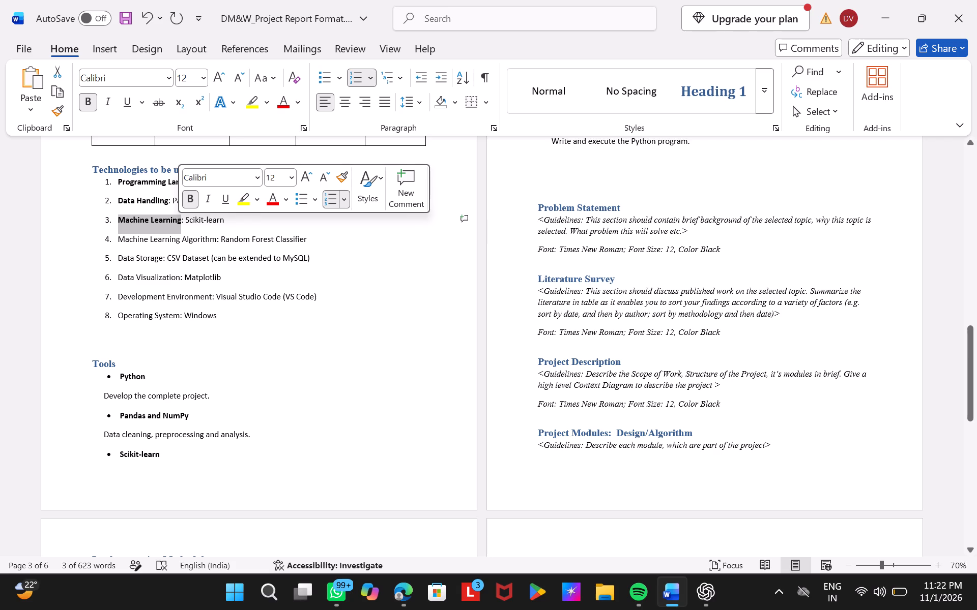
left_click_drag(116, 240, 213, 242)
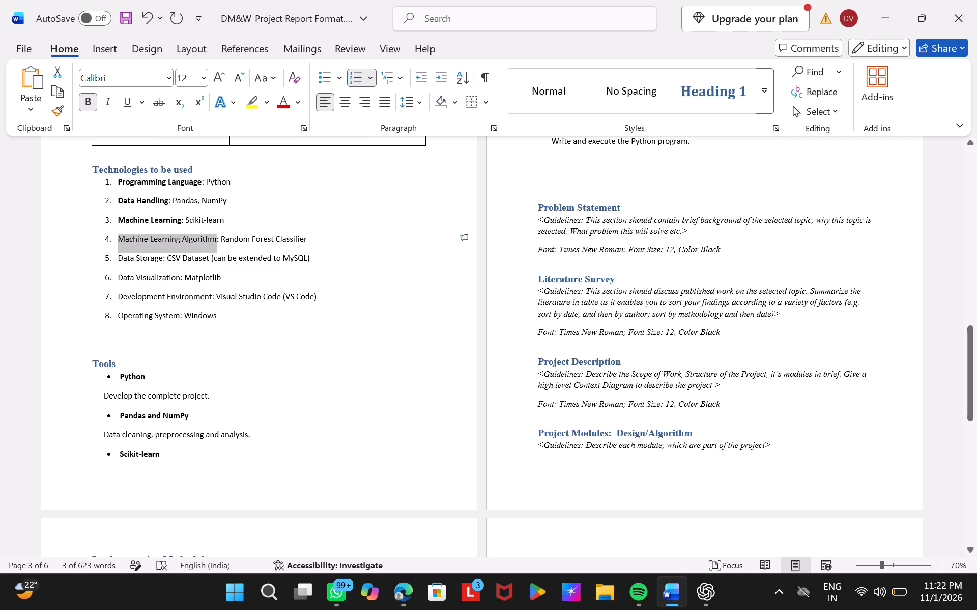
left_click_drag(213, 242, 210, 239)
left_click_drag(210, 239, 215, 239)
left_click(223, 216)
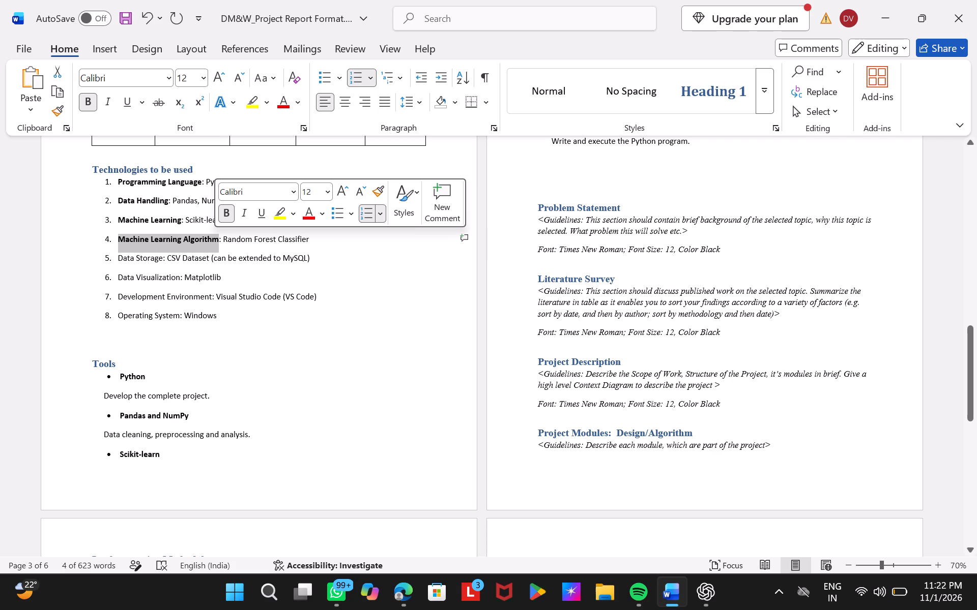
Bold the labels Data Storage, Data Visualization, Development Environment and Operating System in the numbered technologies list.
left_click_drag(119, 259, 142, 259)
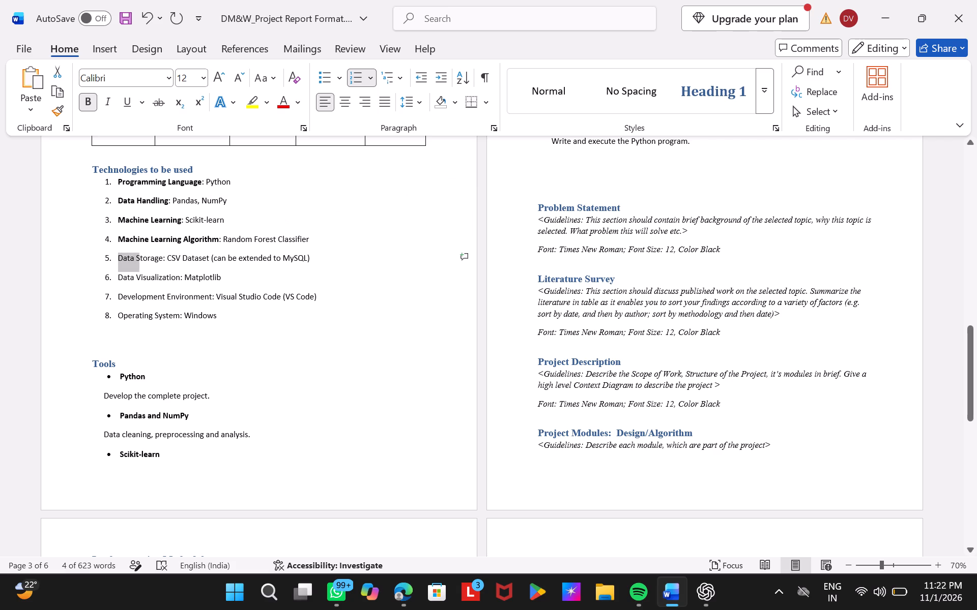
left_click_drag(142, 259, 160, 260)
left_click(174, 235)
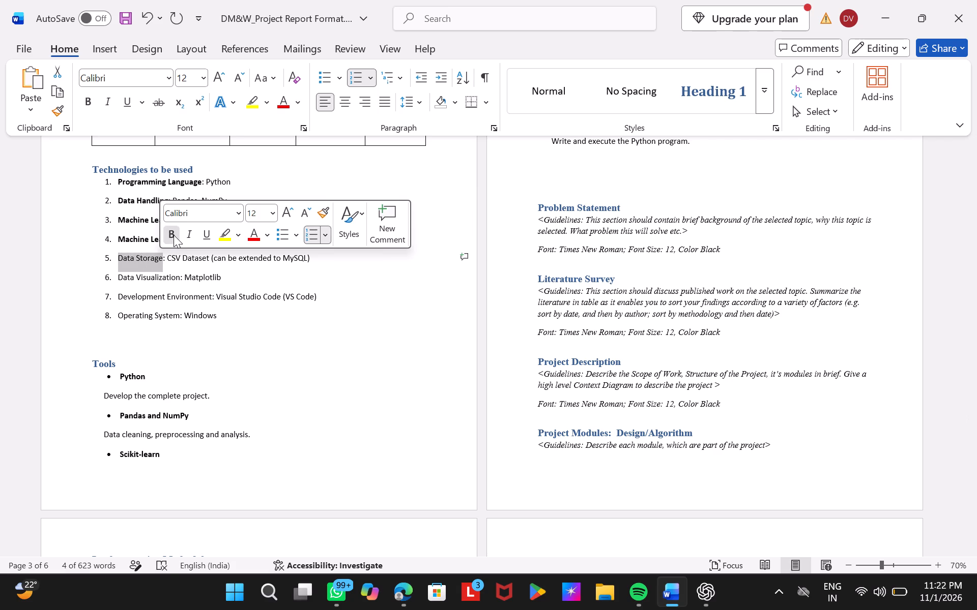
left_click_drag(115, 280, 157, 276)
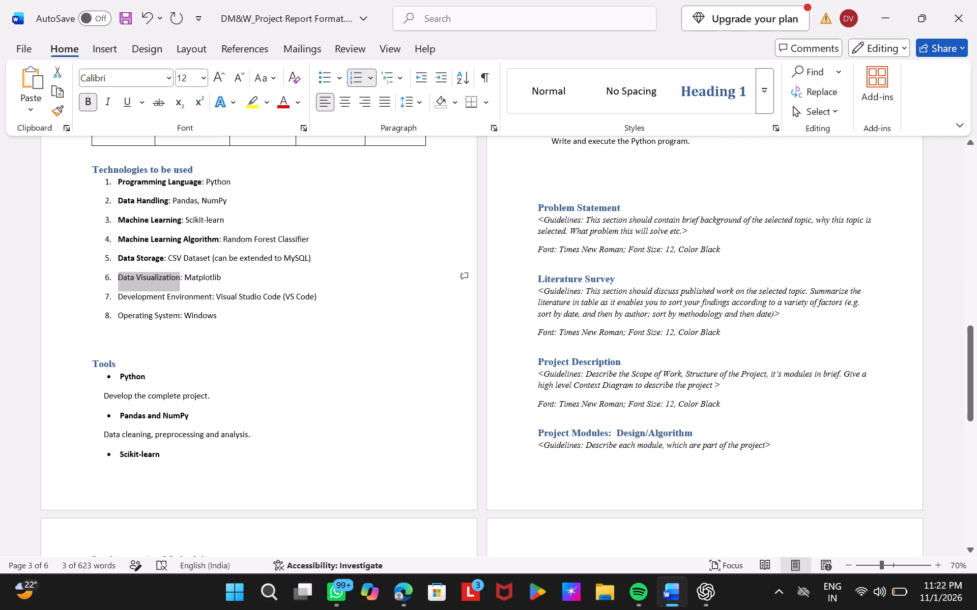
left_click_drag(157, 276, 173, 279)
left_click(178, 258)
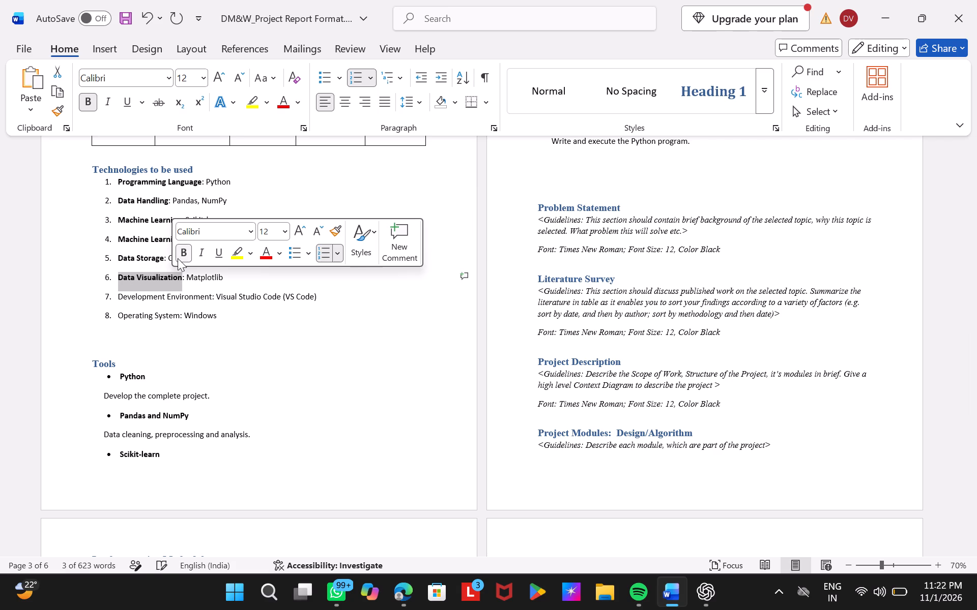
left_click_drag(119, 295, 145, 295)
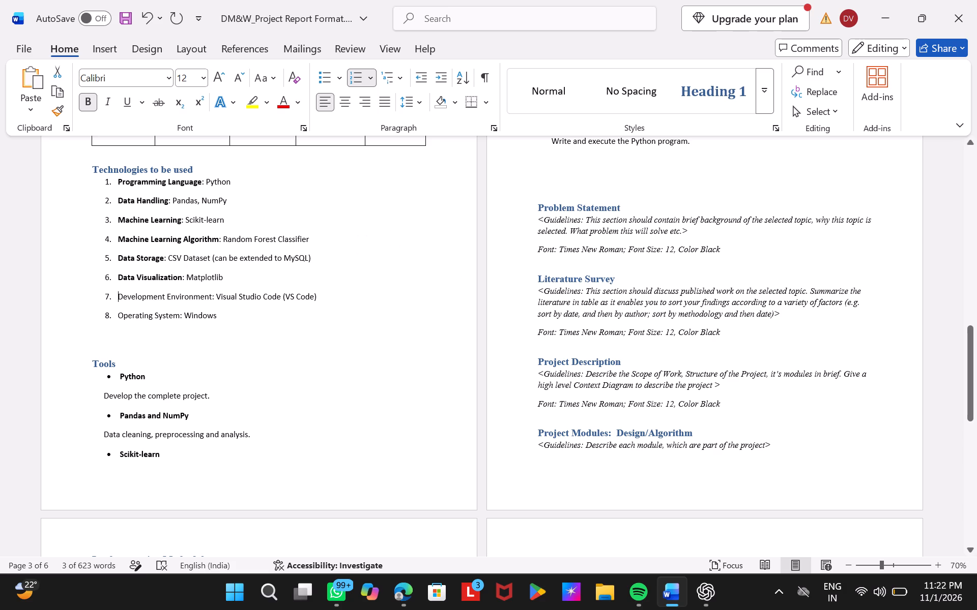
left_click_drag(145, 295, 209, 298)
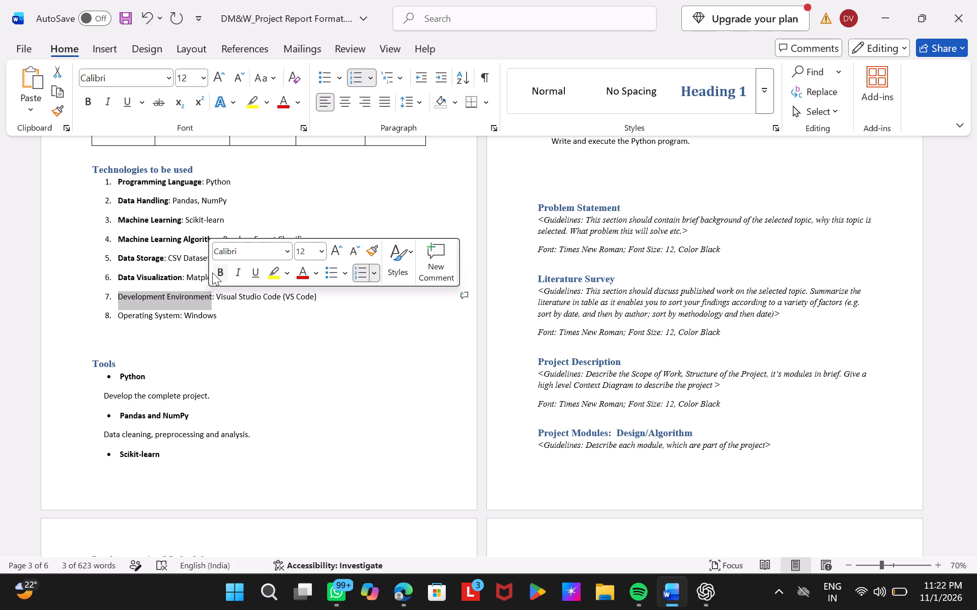
left_click(212, 272)
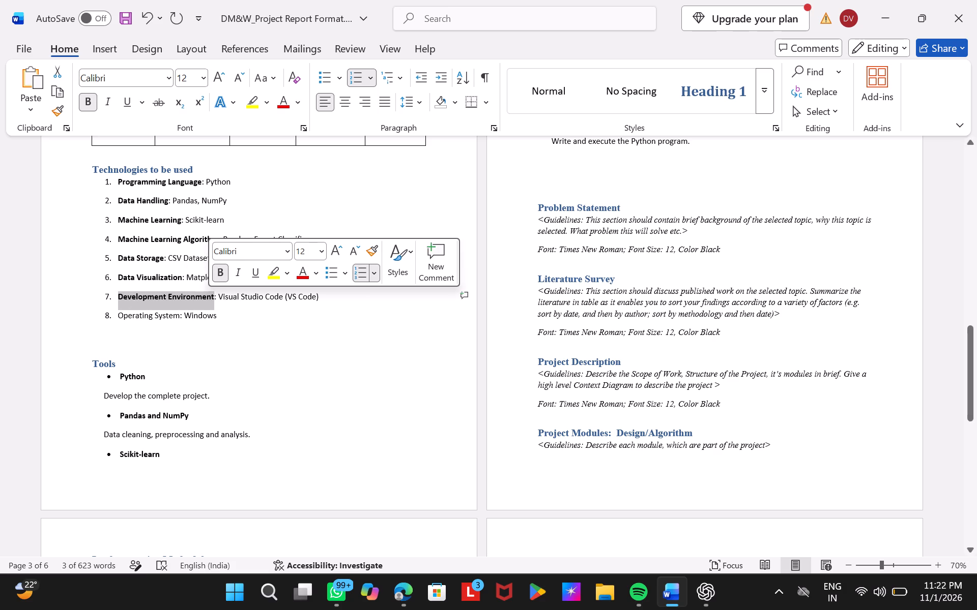
left_click_drag(117, 314, 175, 314)
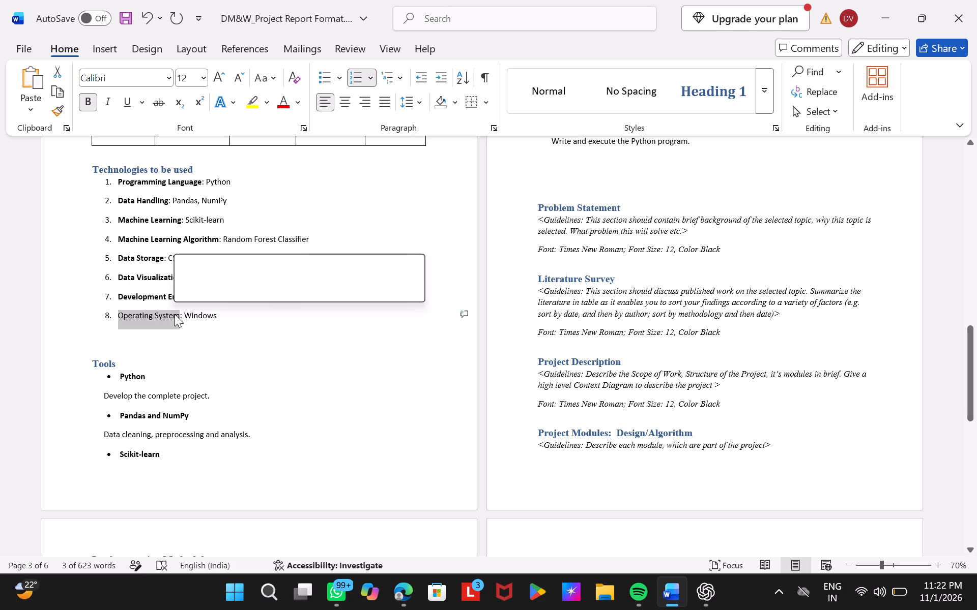
left_click(187, 288)
left_click(285, 346)
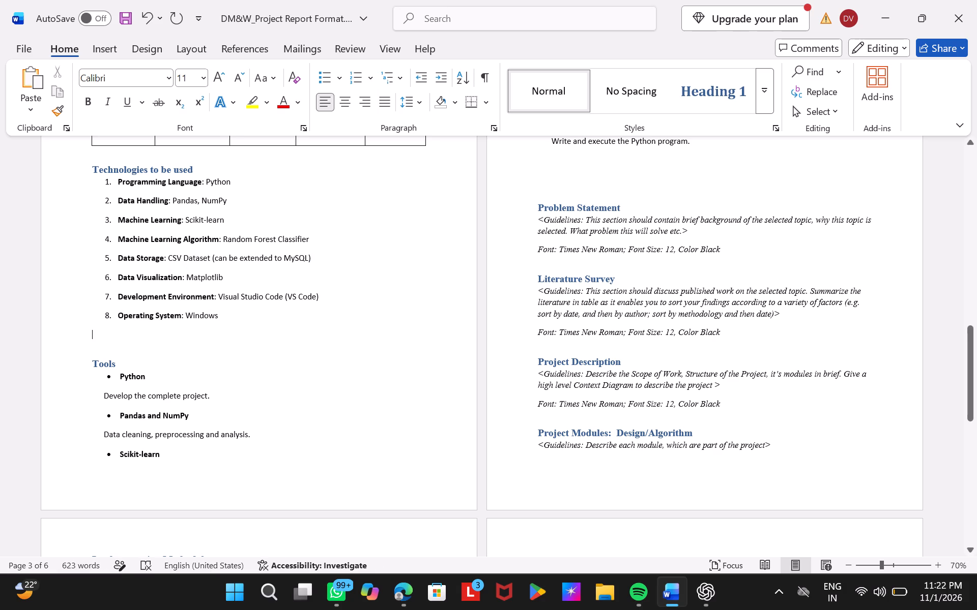
Set the font size of the whole numbered list under Technologies to be used to 14.
left_click_drag(114, 181, 314, 333)
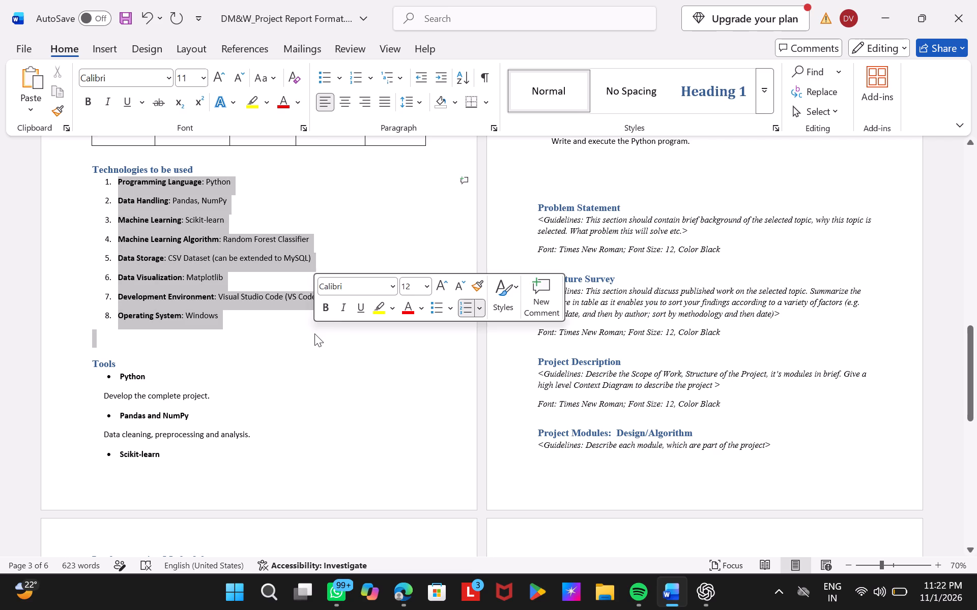
left_click(436, 285)
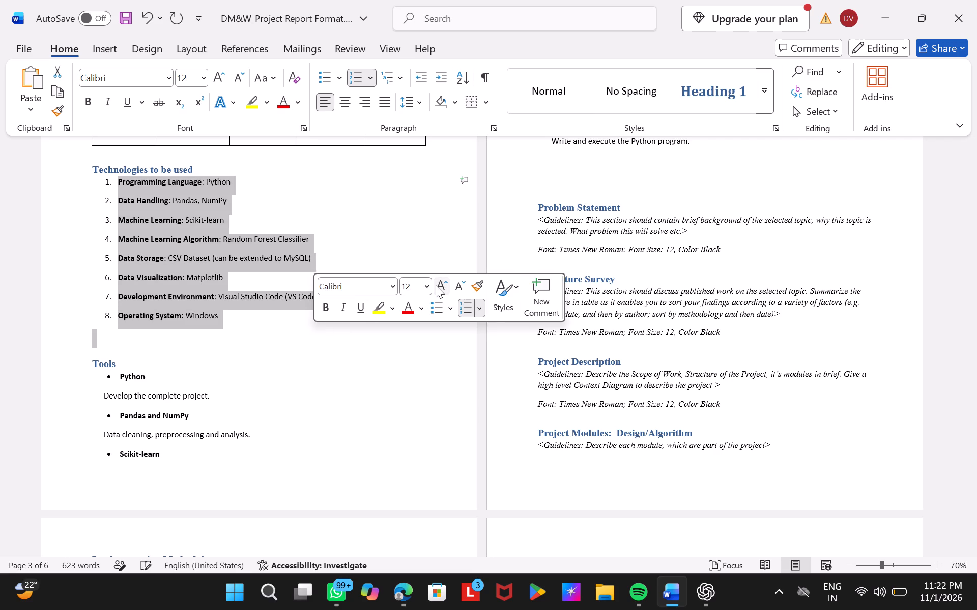
left_click(436, 285)
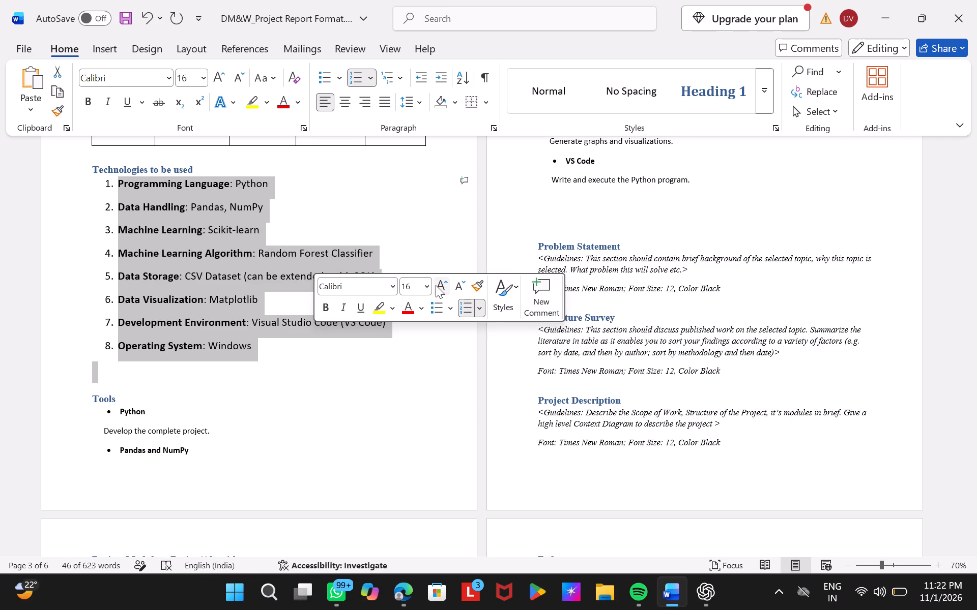
left_click(436, 285)
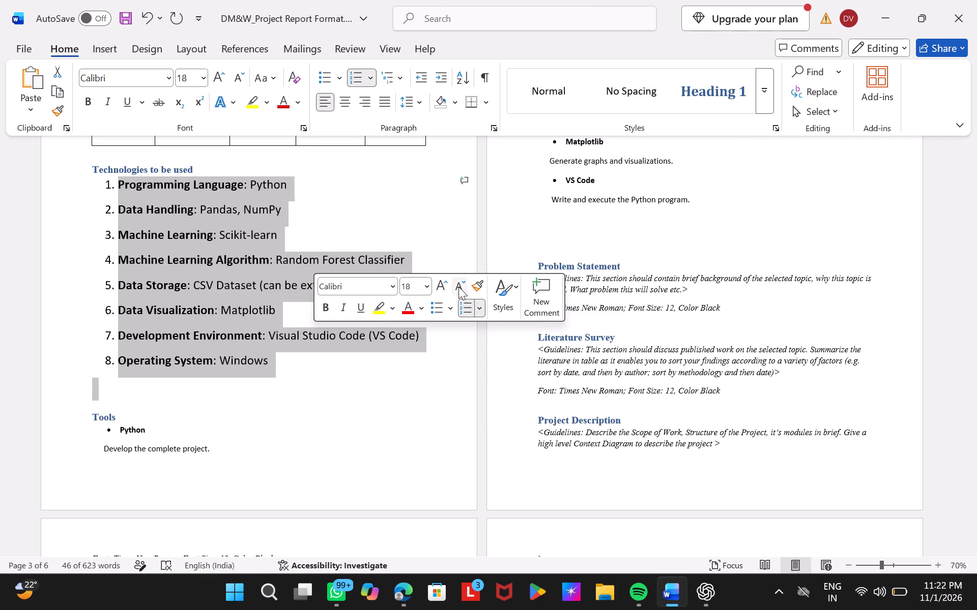
left_click(460, 287)
left_click(460, 287)
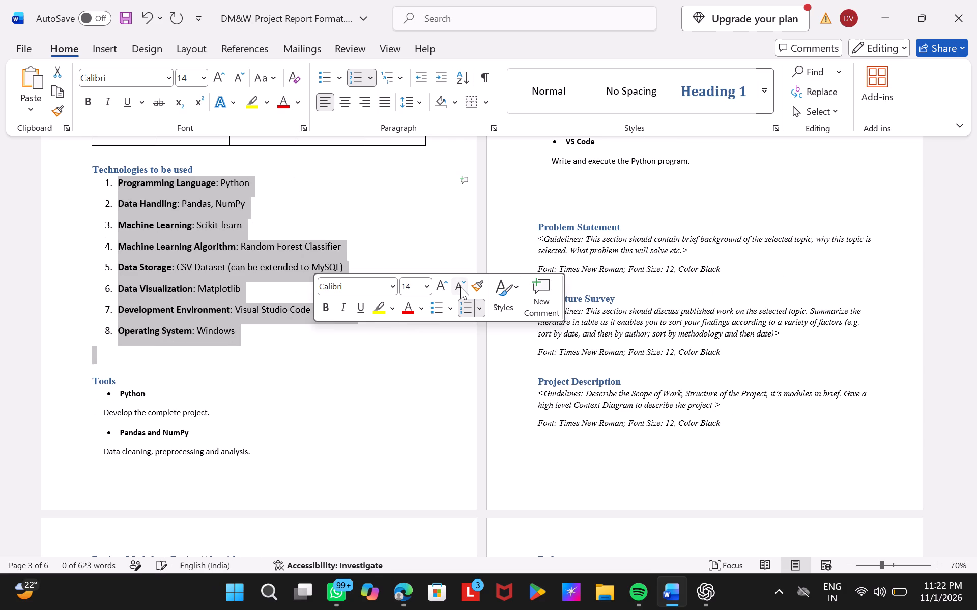
left_click(378, 391)
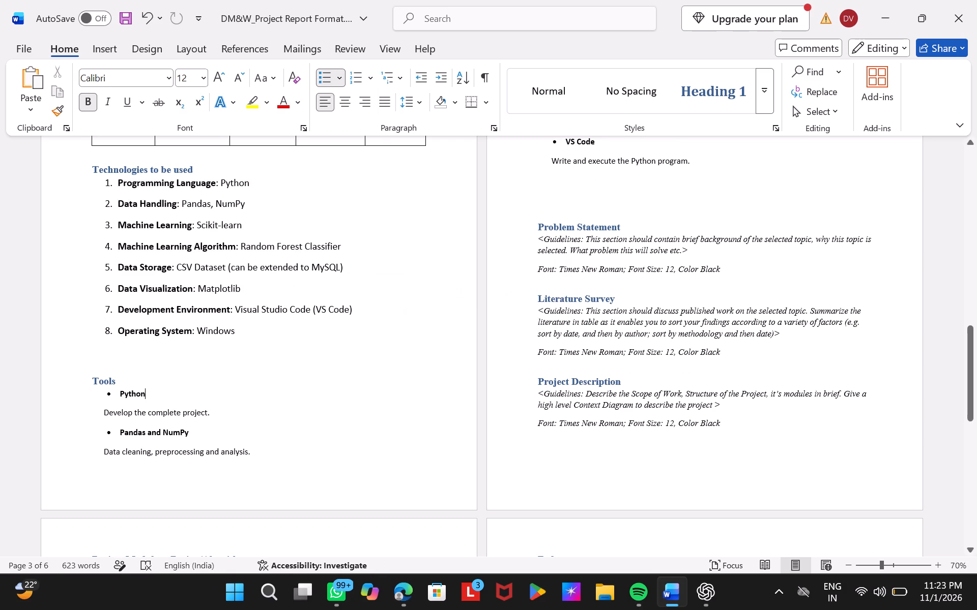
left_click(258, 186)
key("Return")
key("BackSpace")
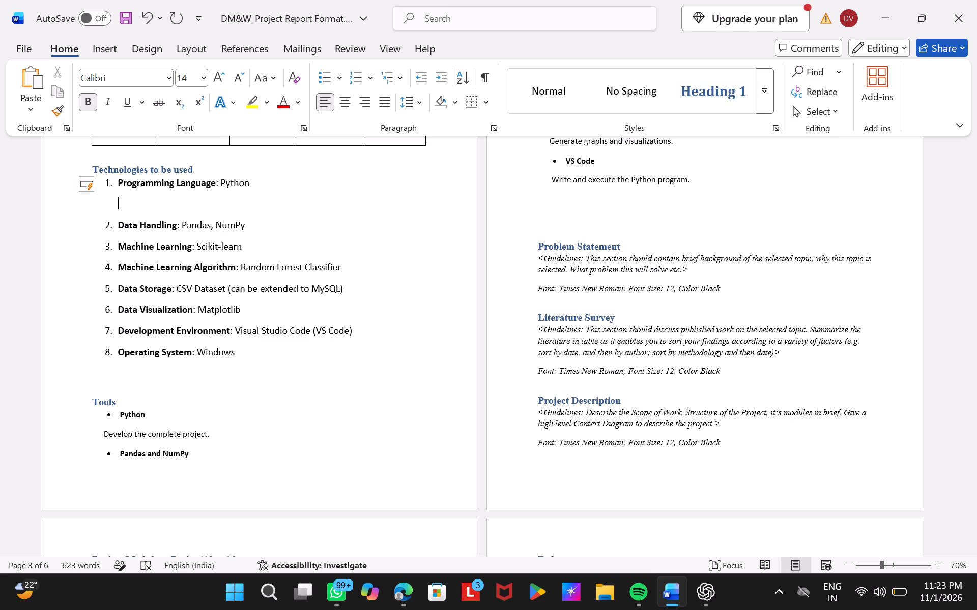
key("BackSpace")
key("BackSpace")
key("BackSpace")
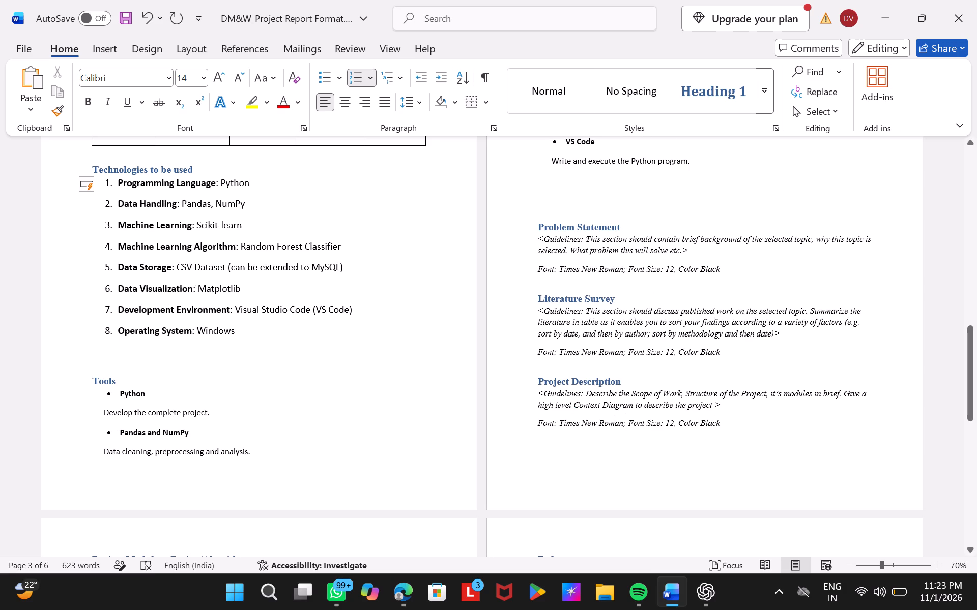
Add blank lines after the Operating System item until the Tools section starts on the following page.
left_click(241, 337)
key("Return")
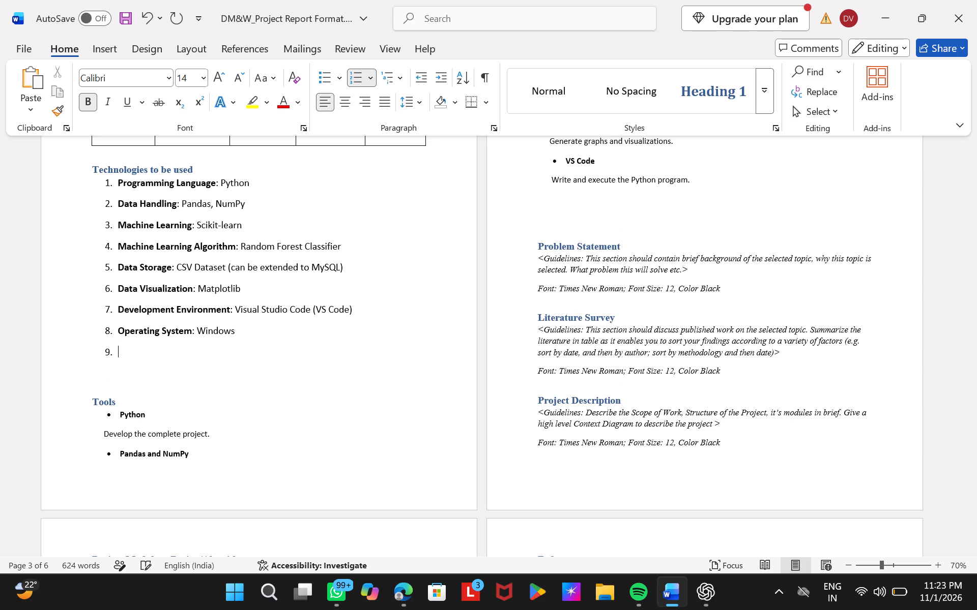
key("Return")
key("Return")
key("Return")
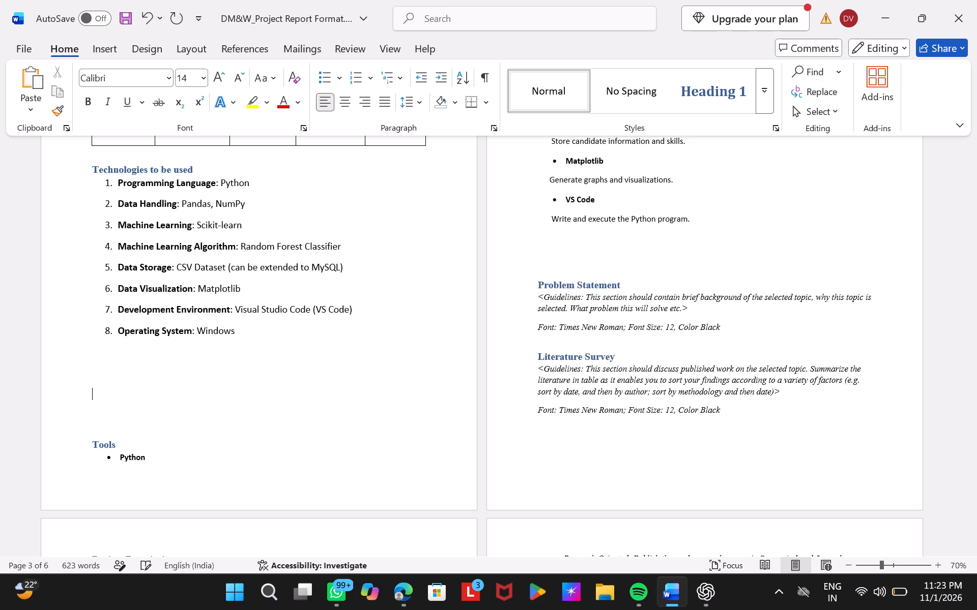
key("Return")
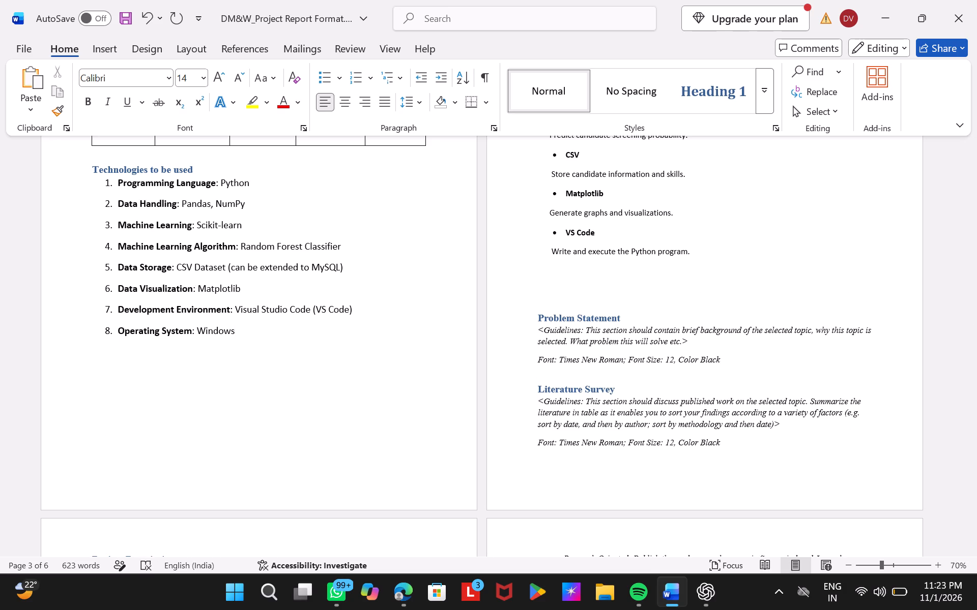
Insert two blank lines between the team table and the Technologies to be used heading.
scroll(241, 337, "up", 2)
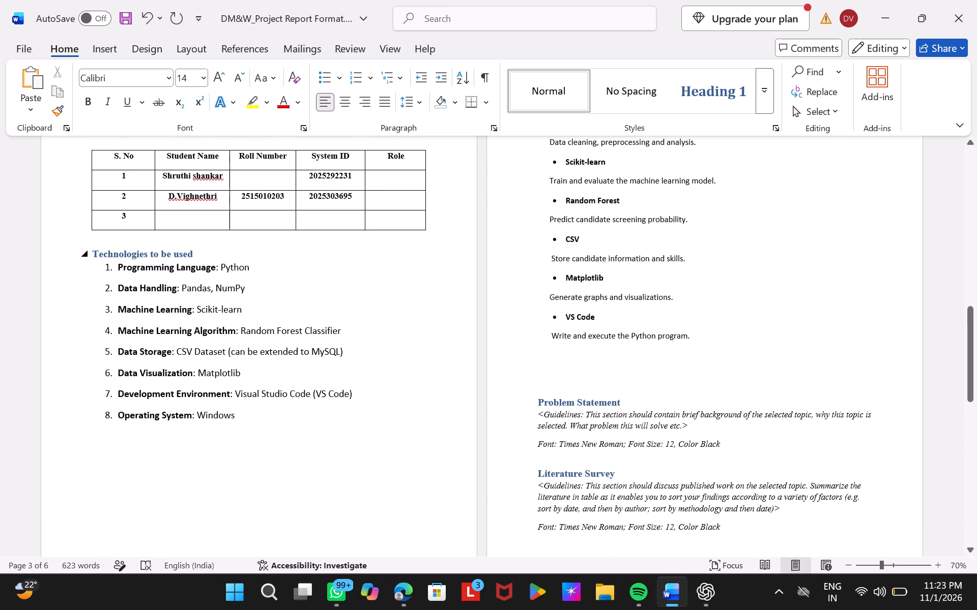
left_click(91, 253)
key("Return")
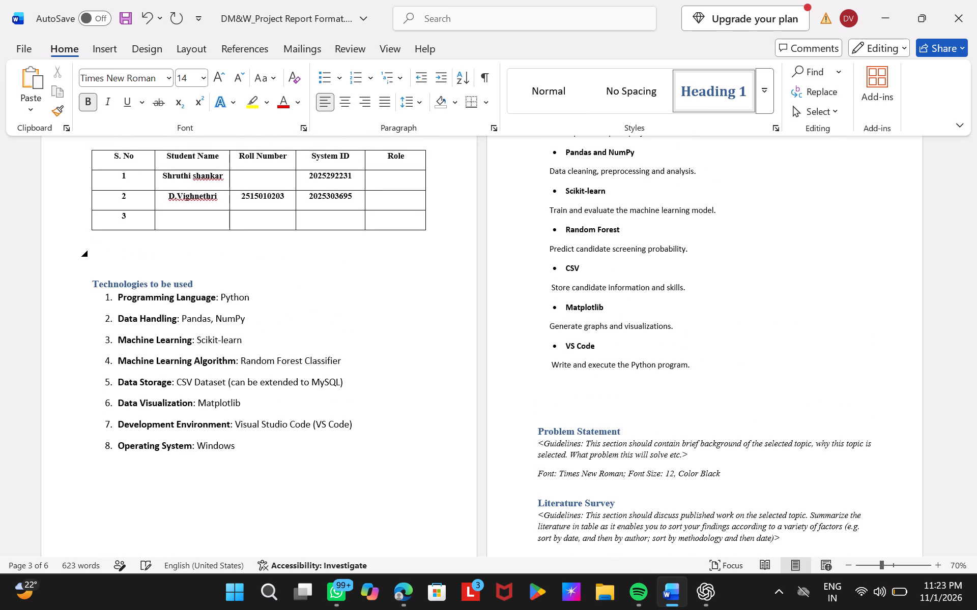
key("Return")
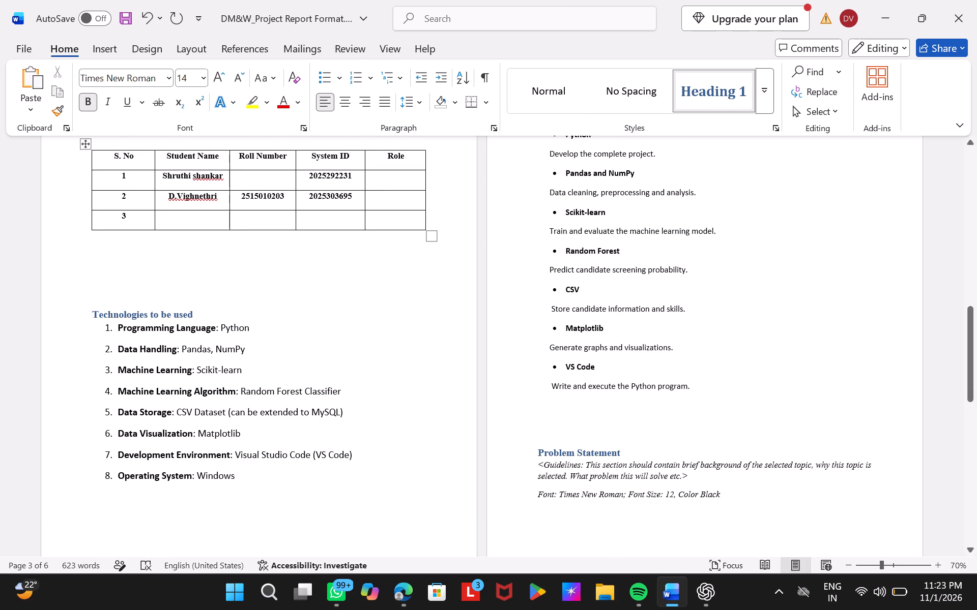
Delete the guidelines and font note placeholder text under the Problem Statement heading.
scroll(367, 318, "up", 1)
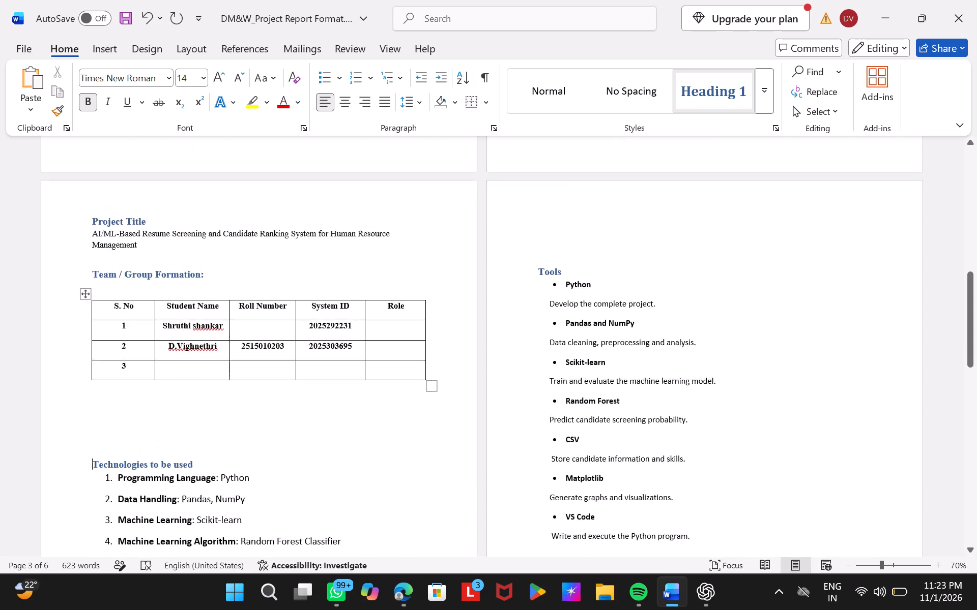
scroll(367, 318, "down", 4)
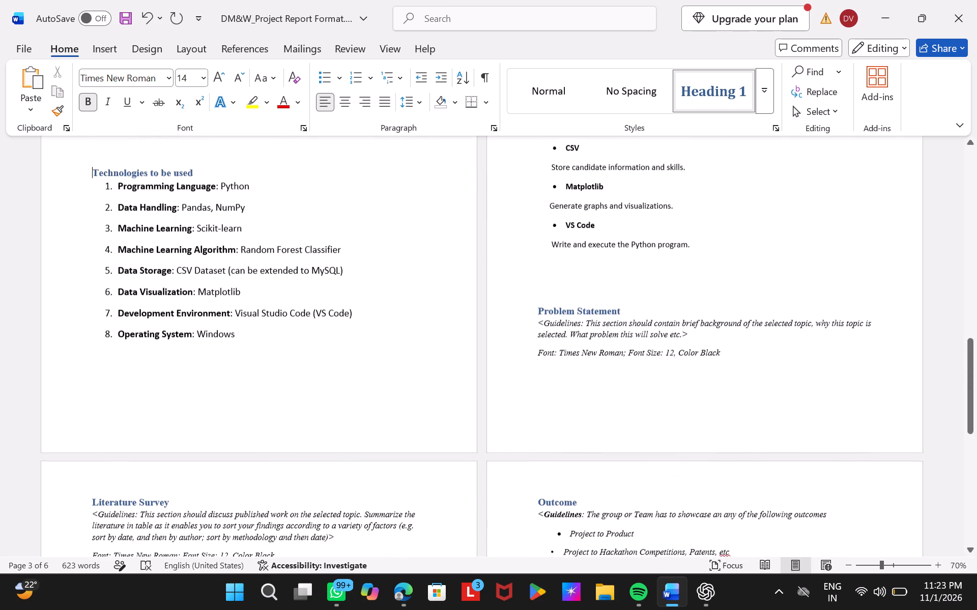
scroll(367, 318, "down", 2)
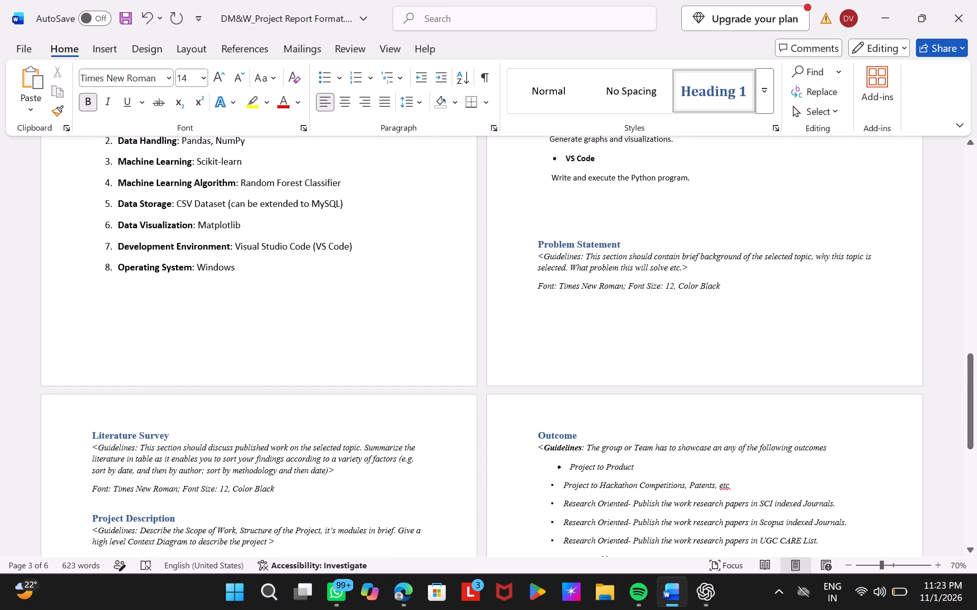
left_click_drag(537, 257, 597, 264)
left_click_drag(597, 264, 831, 295)
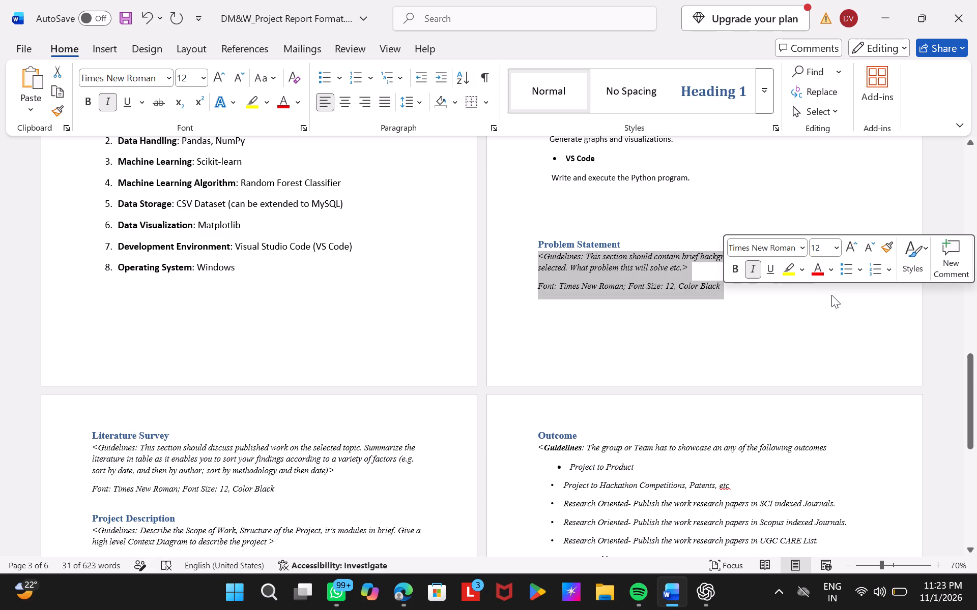
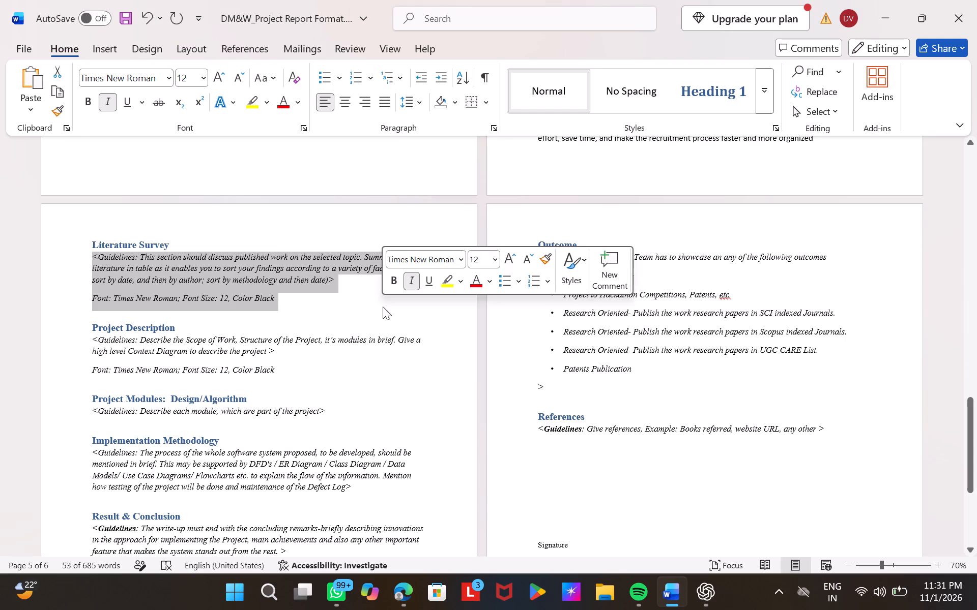
key("BackSpace")
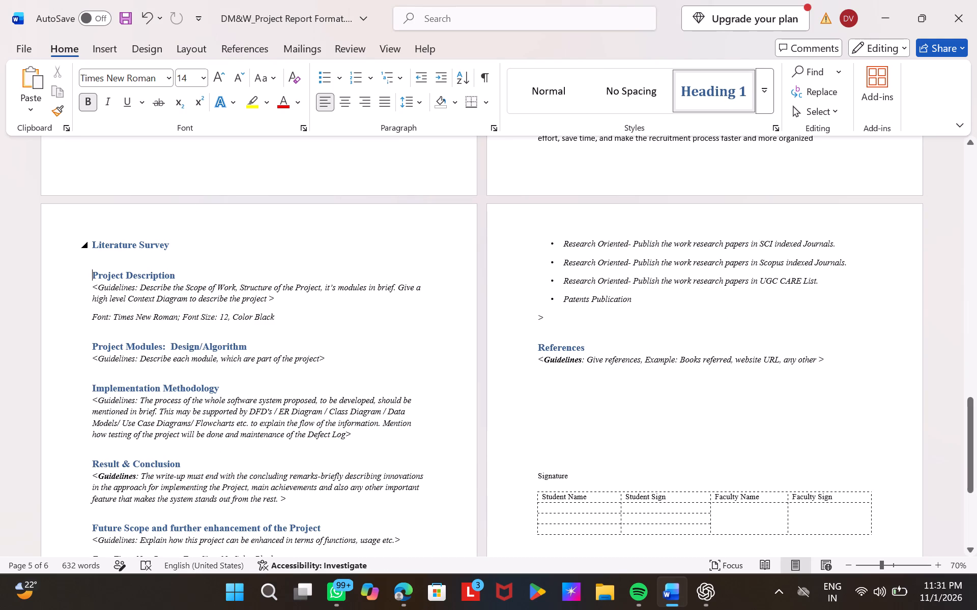
left_click(175, 247)
key("Return")
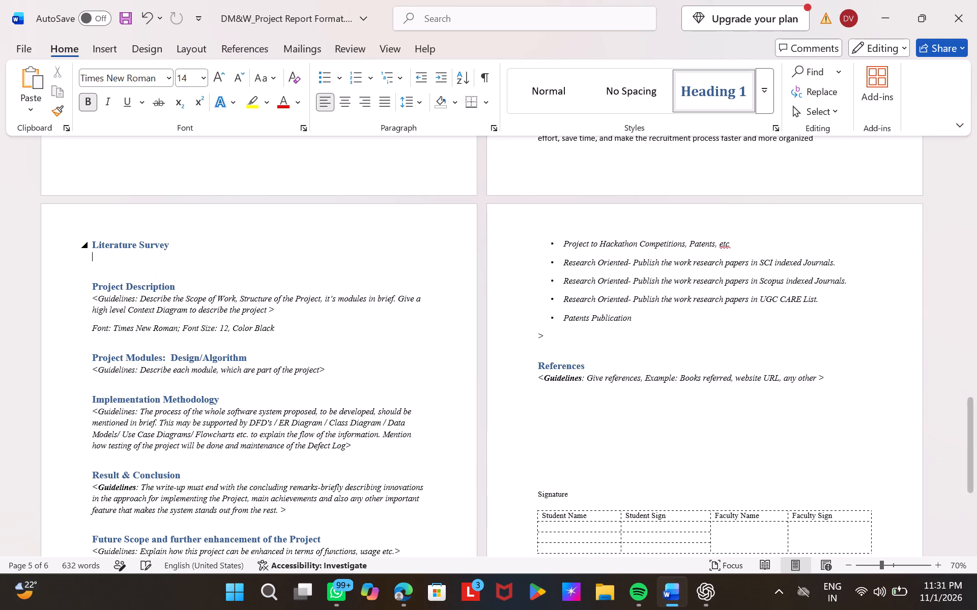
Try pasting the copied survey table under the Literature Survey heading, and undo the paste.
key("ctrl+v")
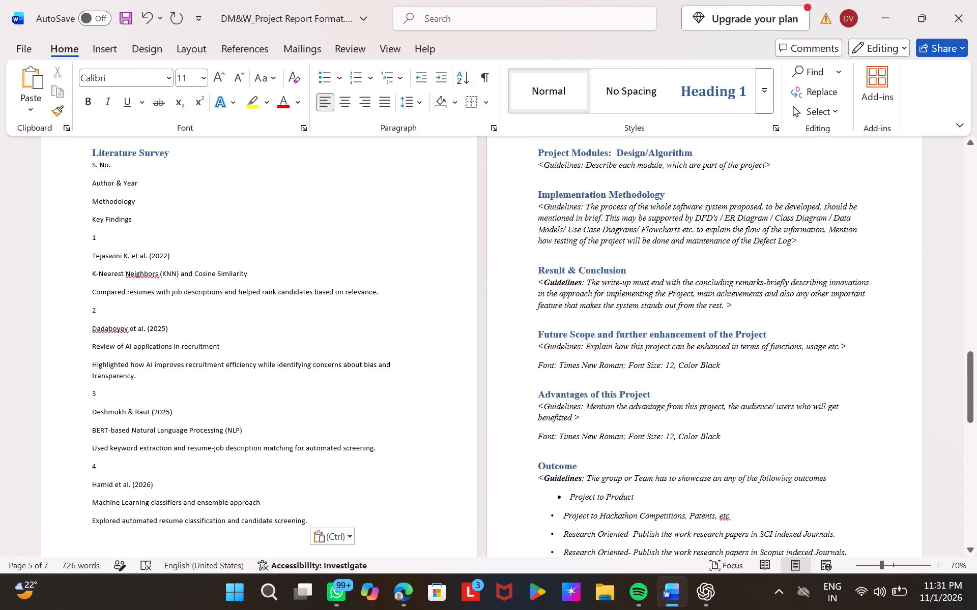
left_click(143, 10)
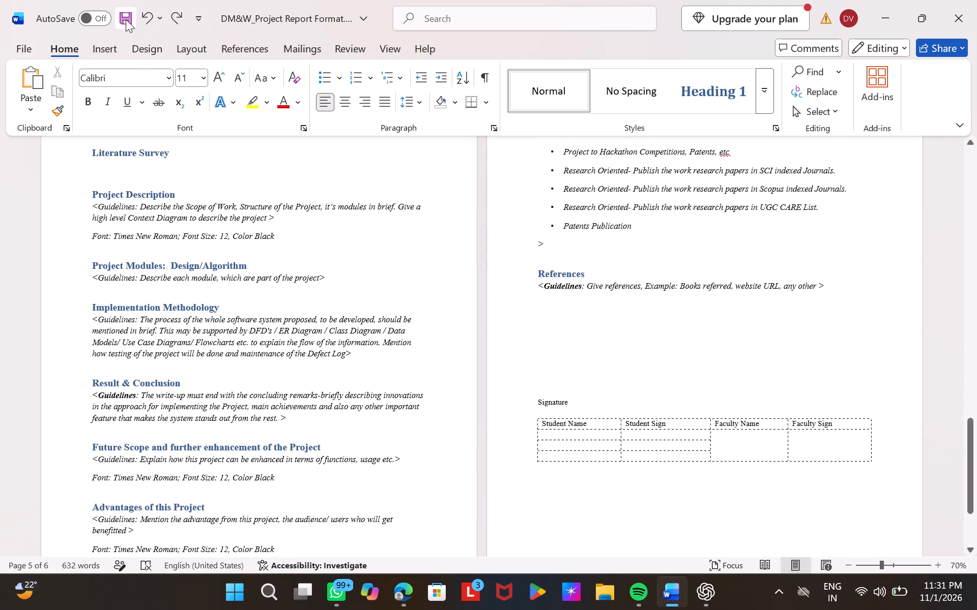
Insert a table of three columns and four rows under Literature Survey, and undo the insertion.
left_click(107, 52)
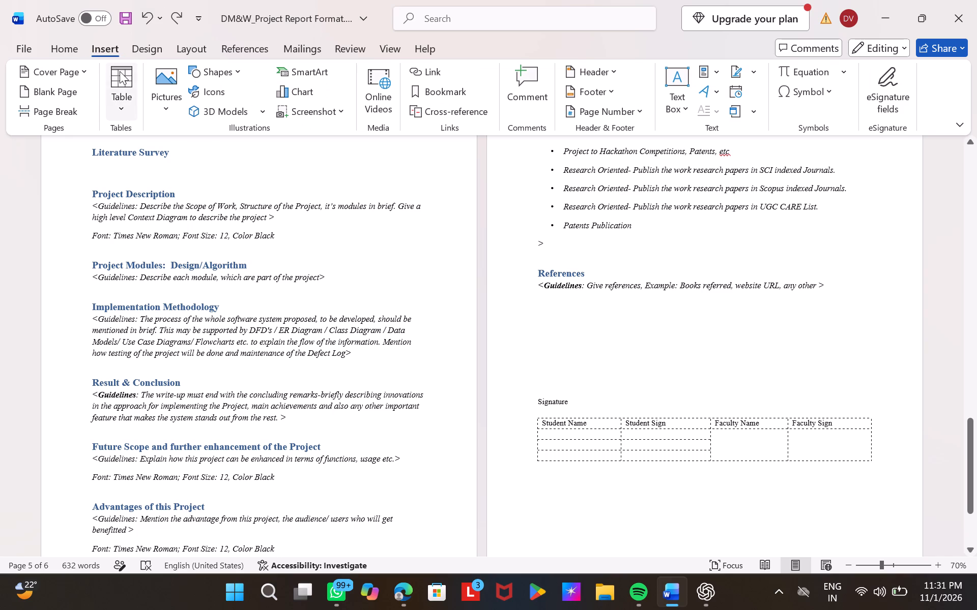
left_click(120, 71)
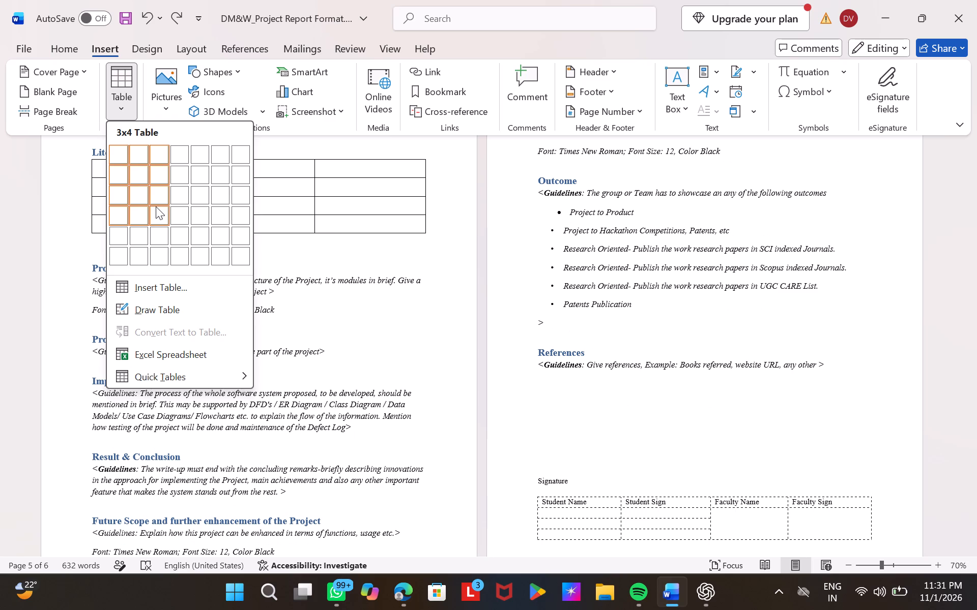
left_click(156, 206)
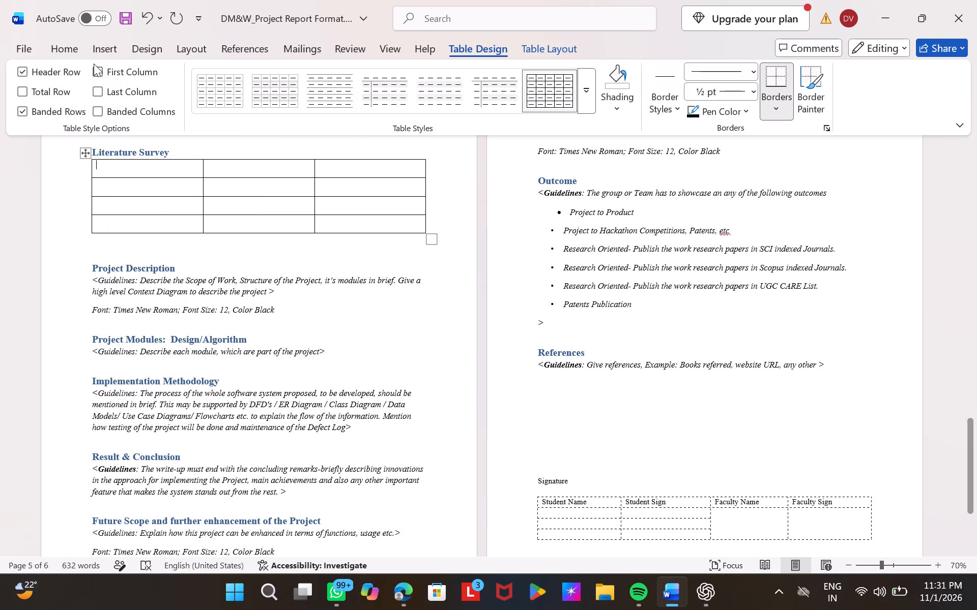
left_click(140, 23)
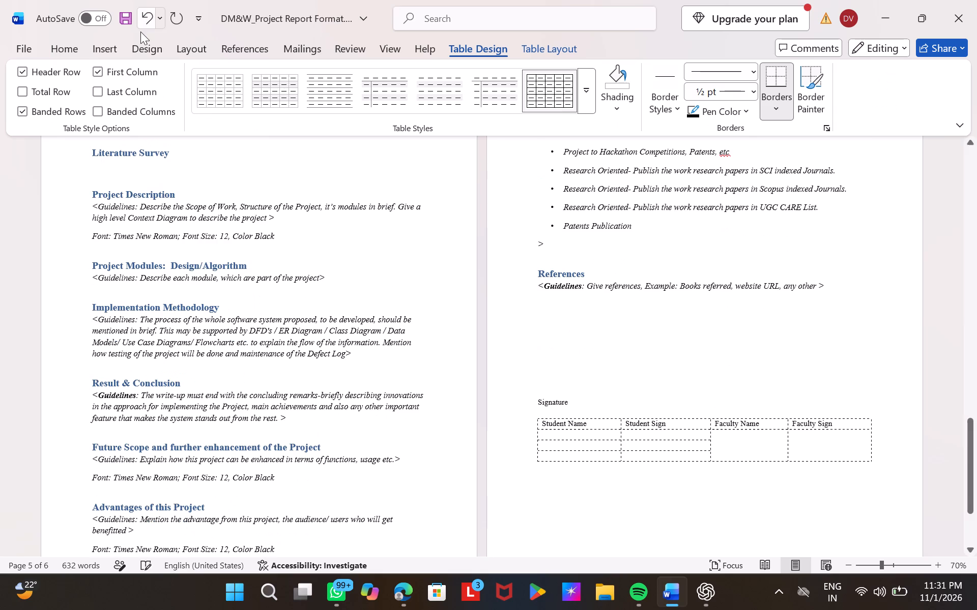
Insert a table of four columns and four rows under the Literature Survey heading.
left_click(112, 46)
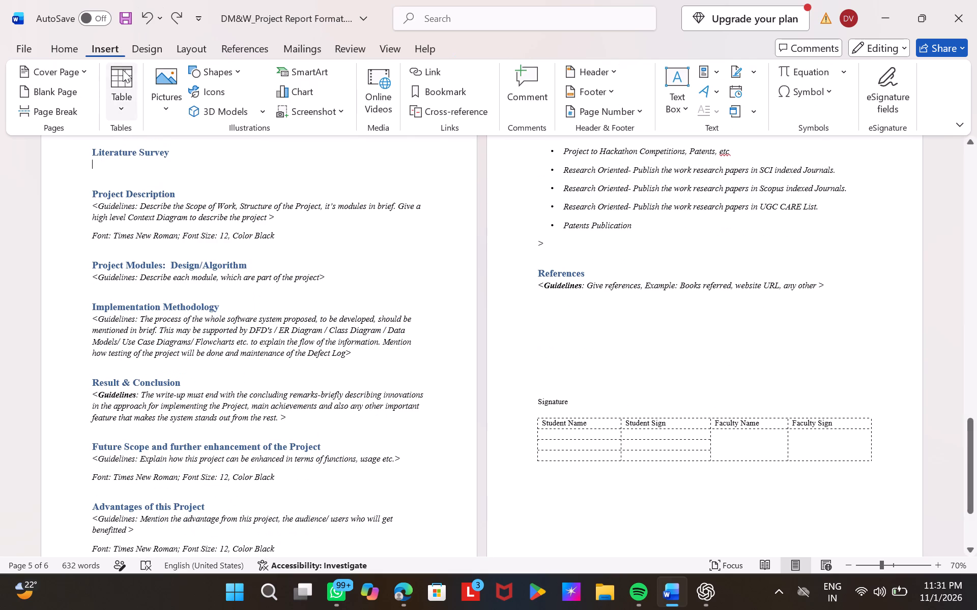
left_click(127, 83)
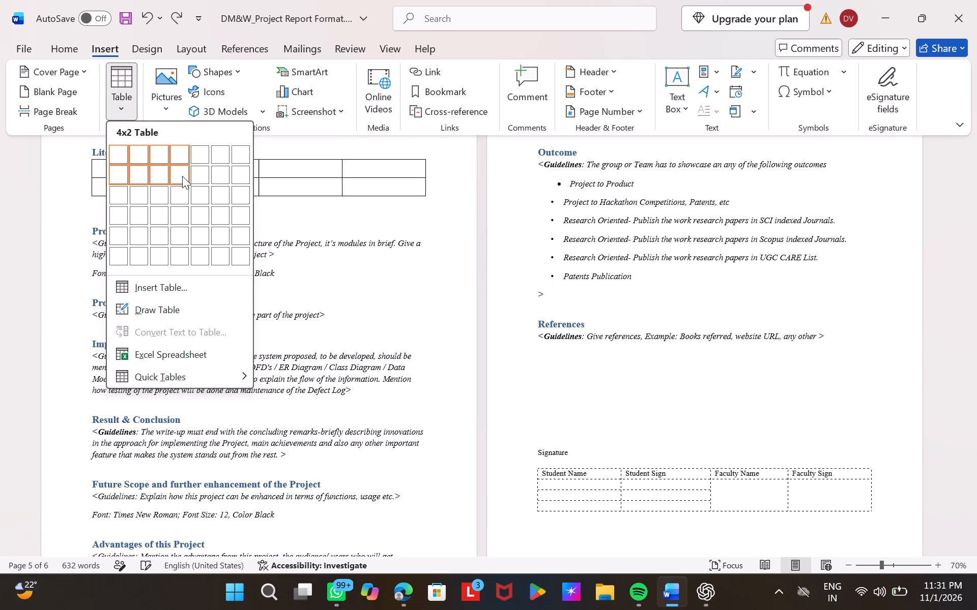
left_click(183, 207)
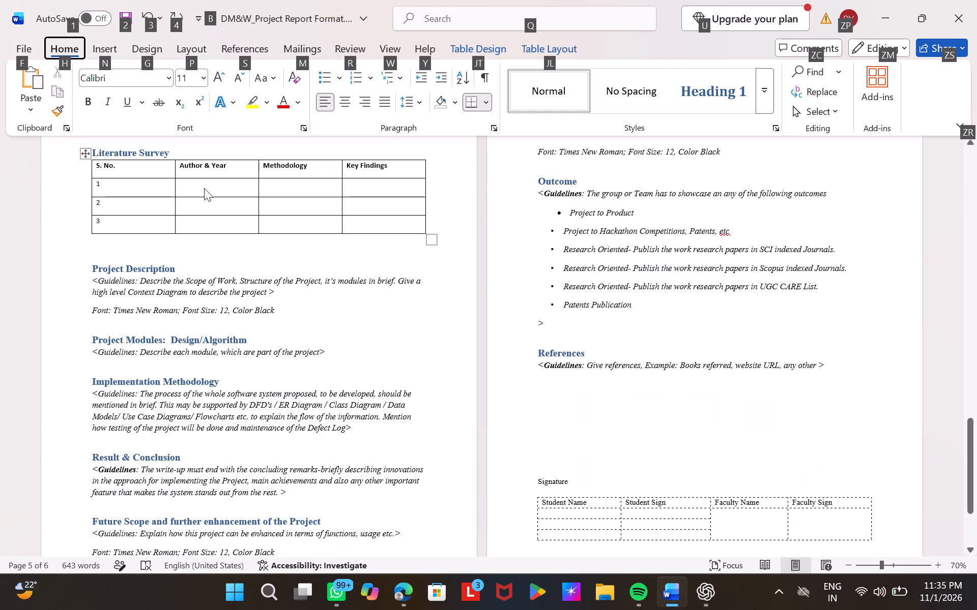
left_click(0, 224)
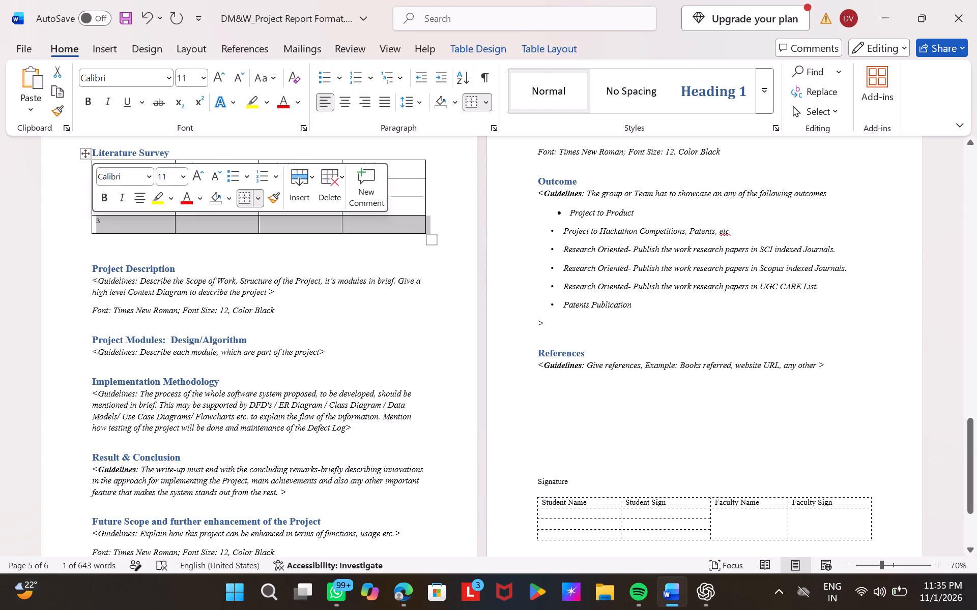
left_click(55, 273)
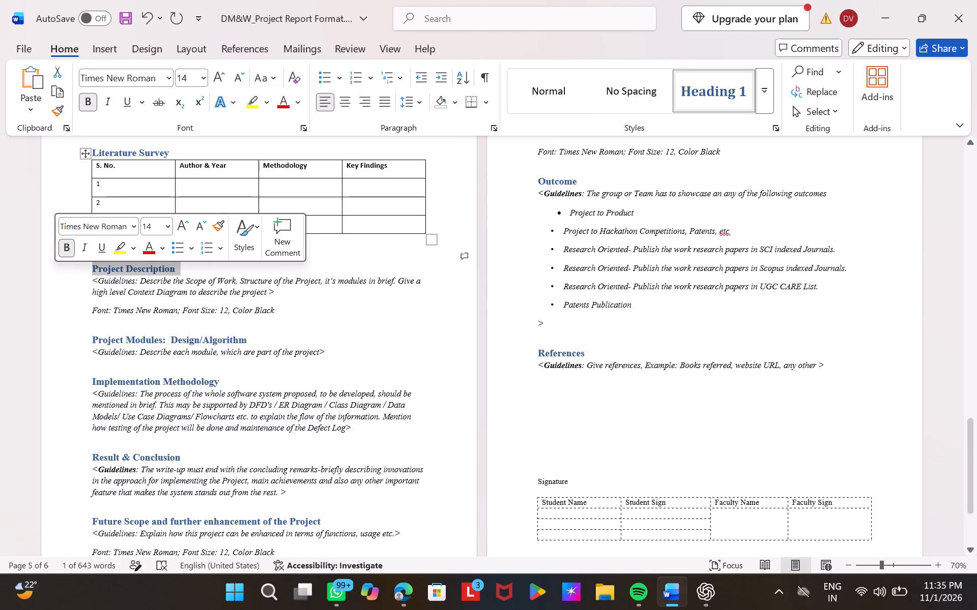
left_click(191, 186)
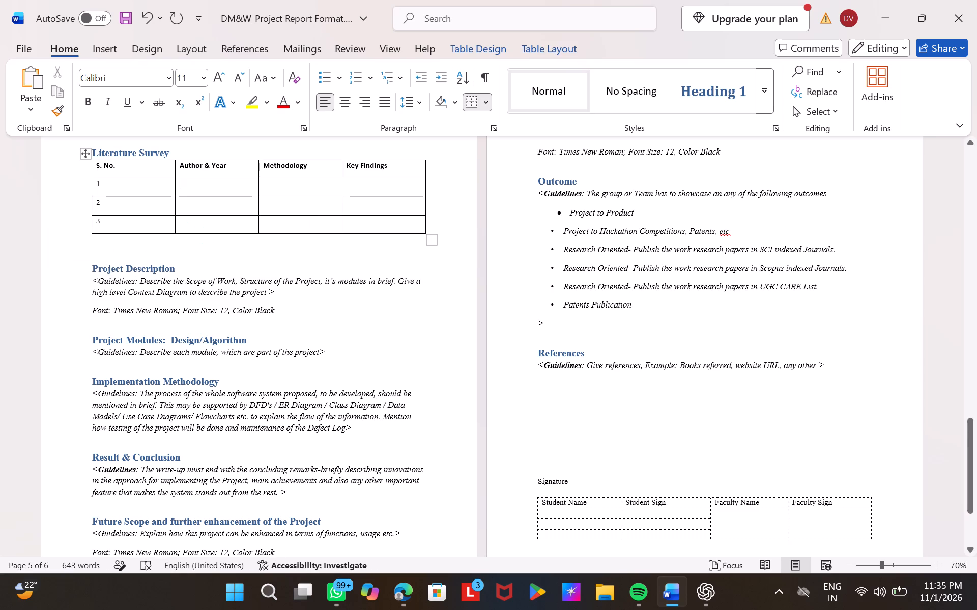
key("ctrl+v")
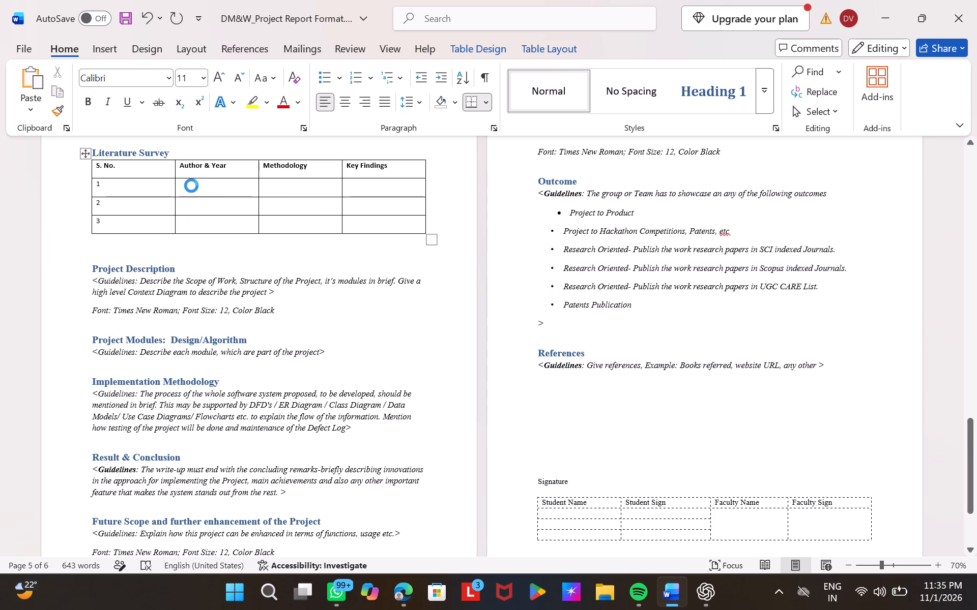